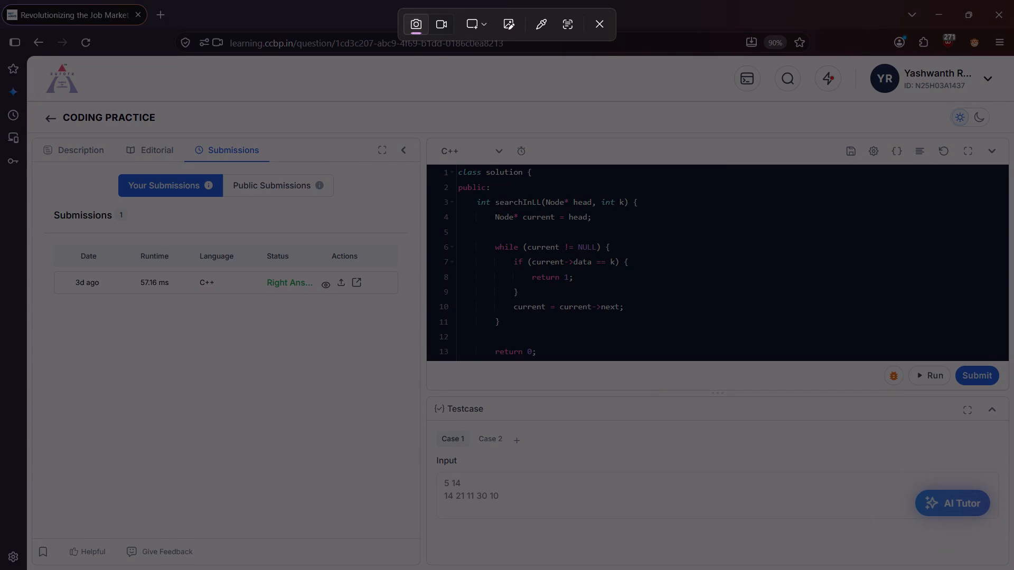
# Capture the Search In Linked List submissions page without the browser toolbar and paste it over the old screenshot above Q7 in LAB 2 DSA.
pyautogui.moveTo(41, 52); pyautogui.dragTo(1011, 568)
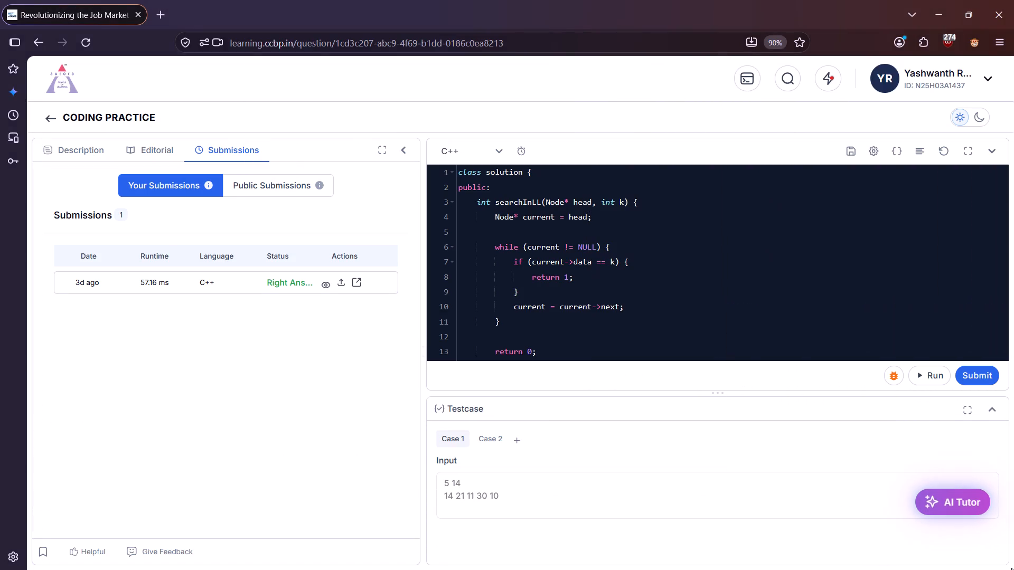
pyautogui.hotkey('alt', 'Tab')
pyautogui.press('Delete')
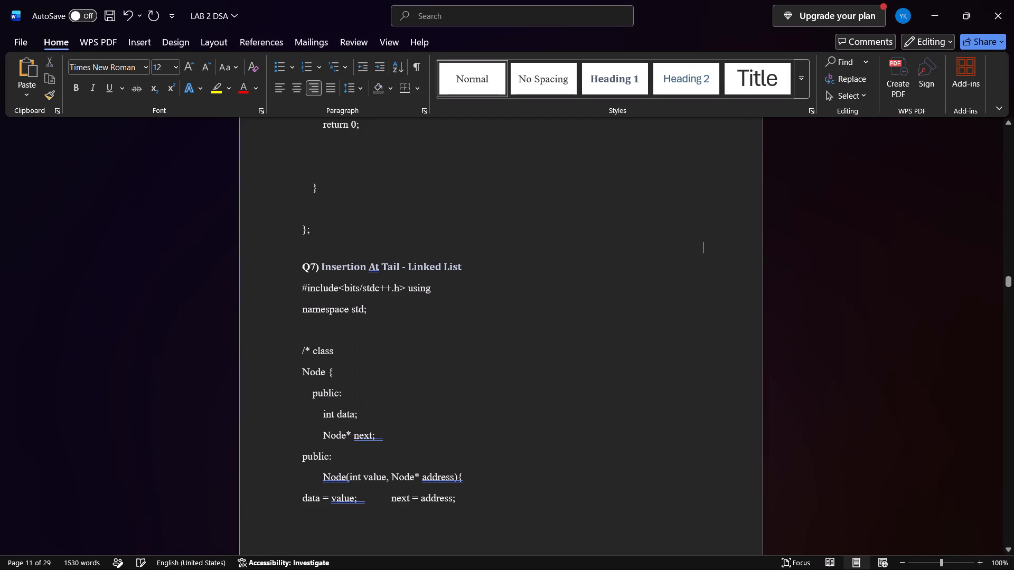
pyautogui.hotkey('ctrl', 'v')
pyautogui.hotkey('ctrl', 'v')
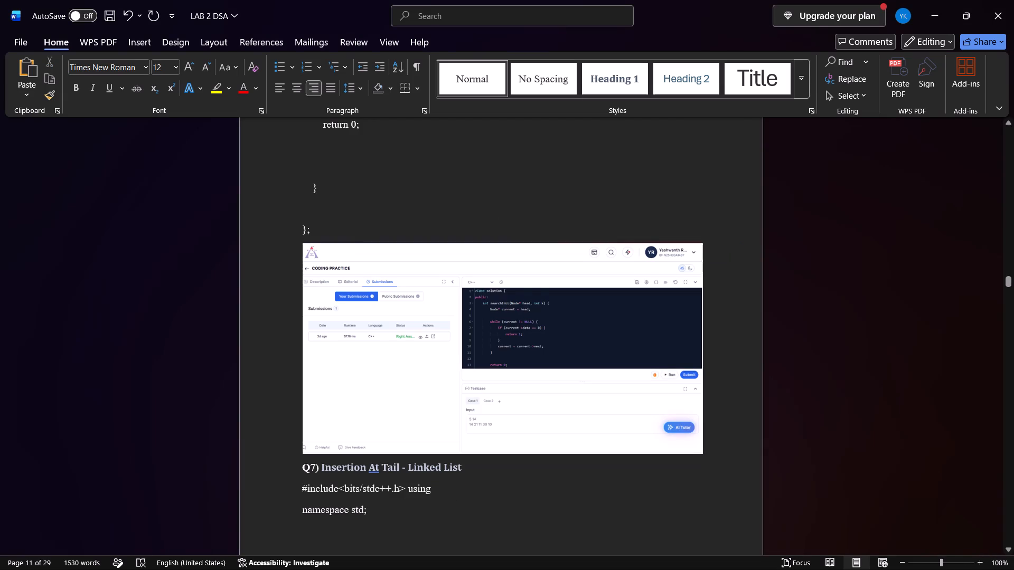
# Select the old Insertion At Tail screenshot ending Q7 in the Word document, and open that question's submissions in the browser.
pyautogui.scroll(-4, 470, 332)
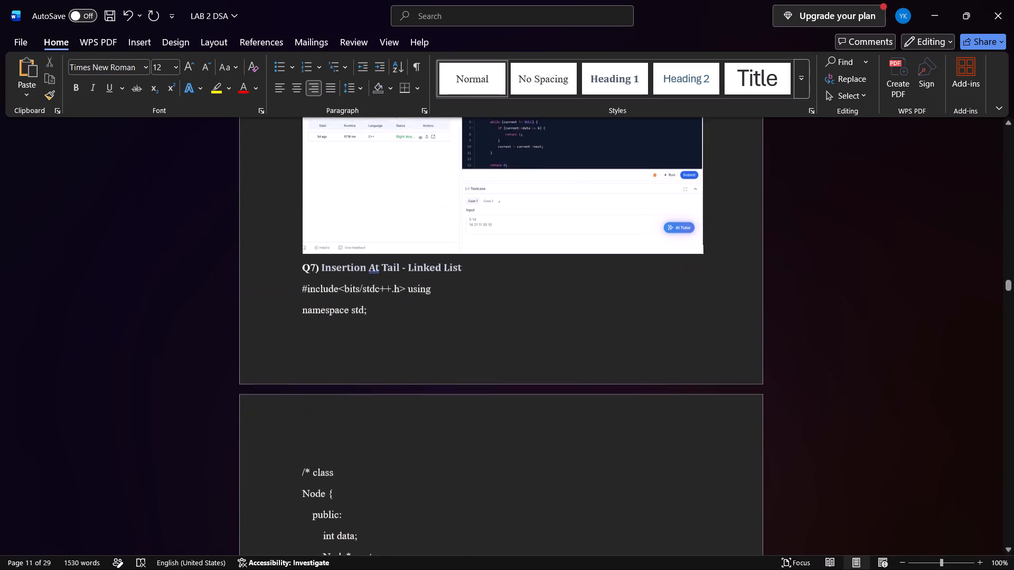
pyautogui.scroll(-4, 470, 332)
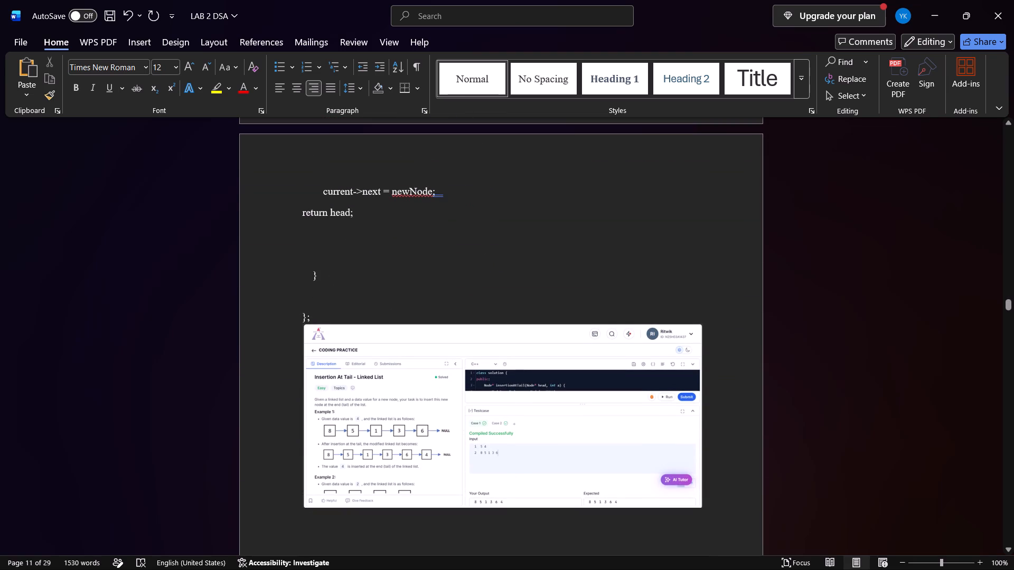
pyautogui.click(439, 382)
pyautogui.hotkey('alt', 'Tab')
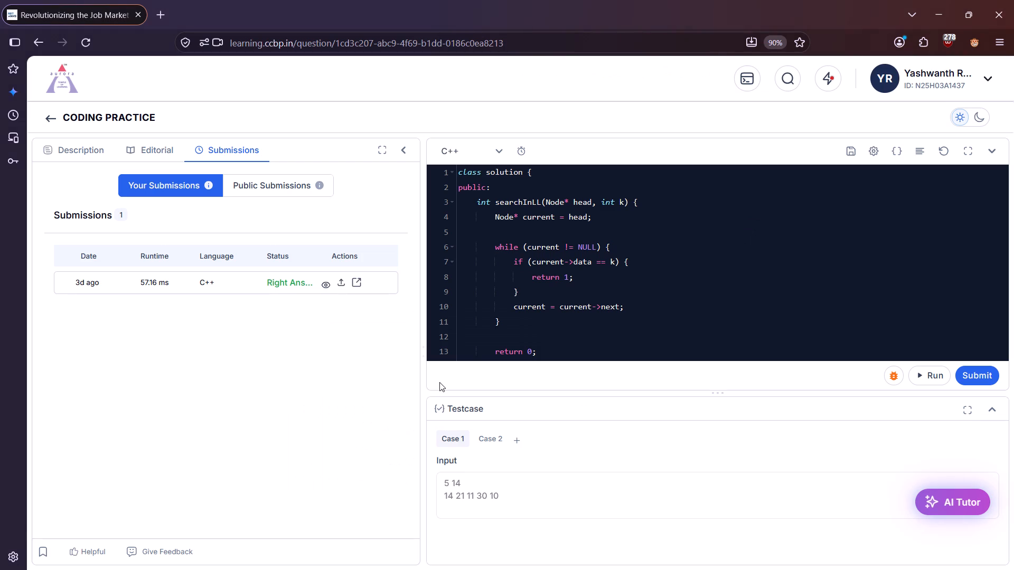
pyautogui.click(49, 113)
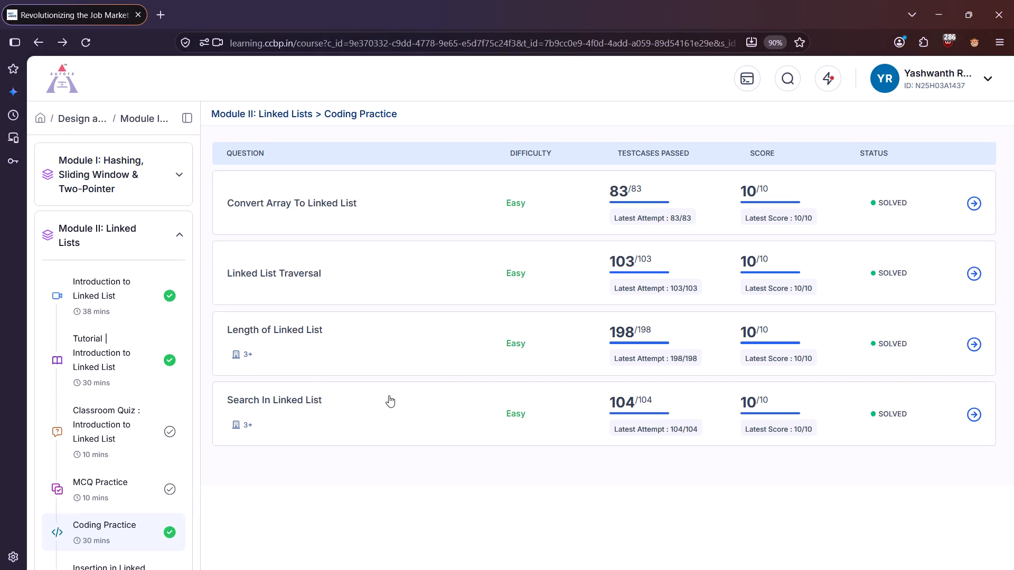
pyautogui.scroll(-6, 123, 387)
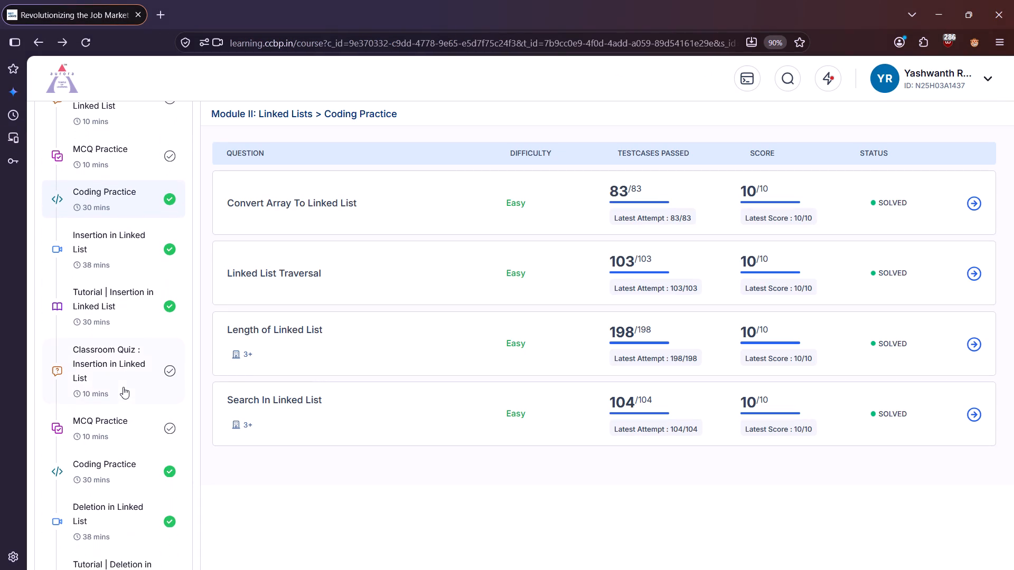
pyautogui.click(119, 460)
pyautogui.click(368, 218)
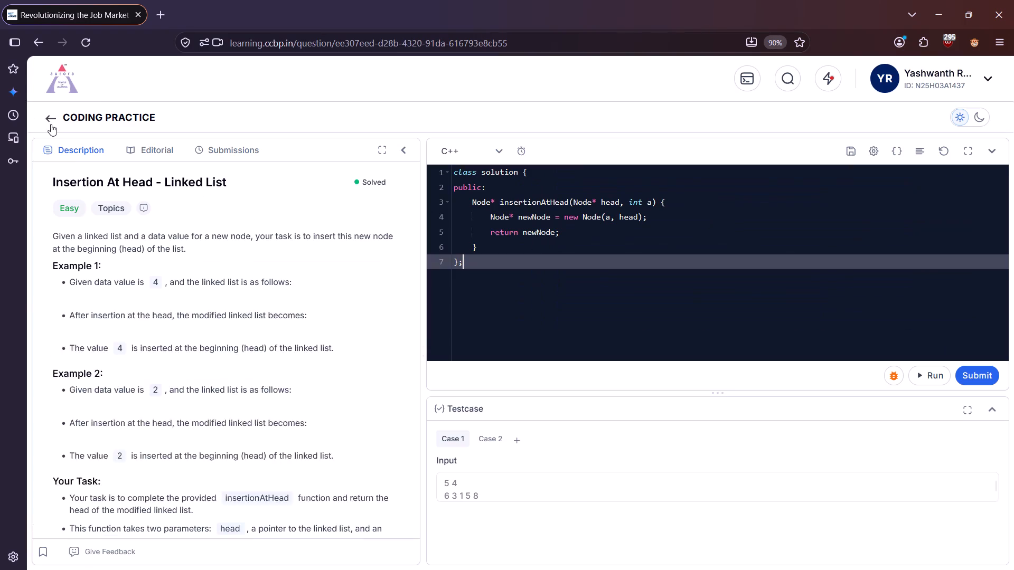
pyautogui.click(48, 114)
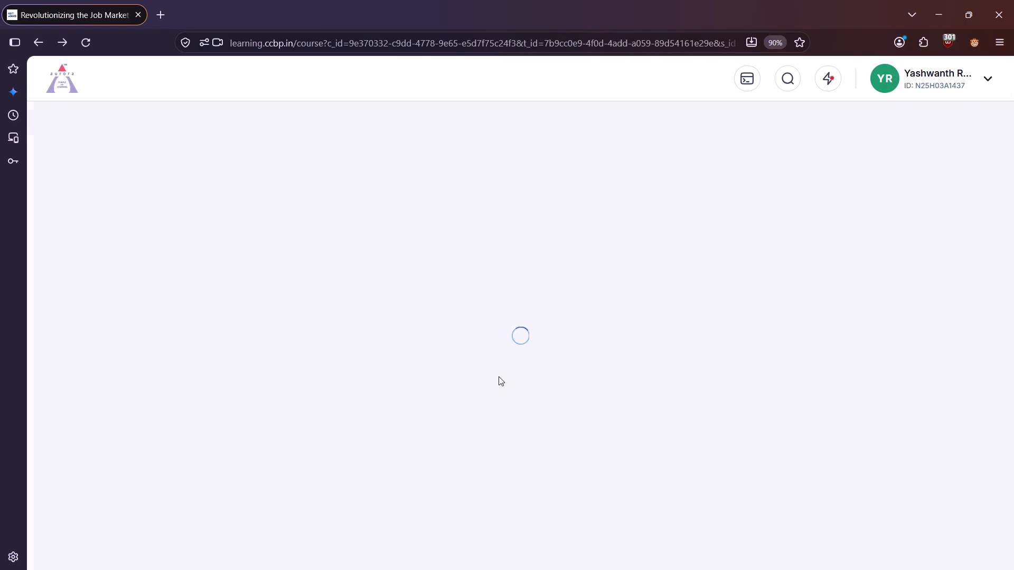
pyautogui.click(368, 265)
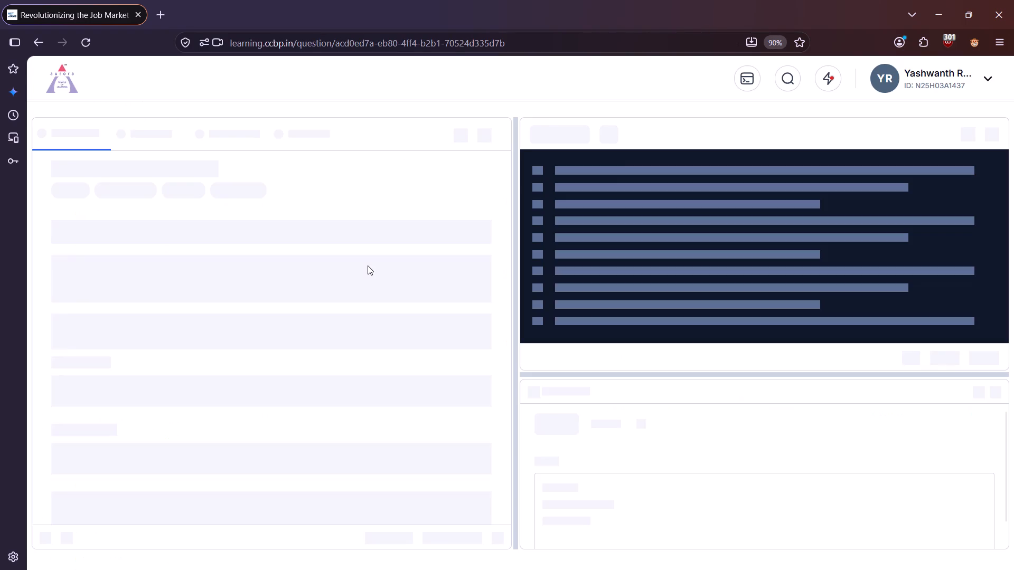
pyautogui.click(221, 146)
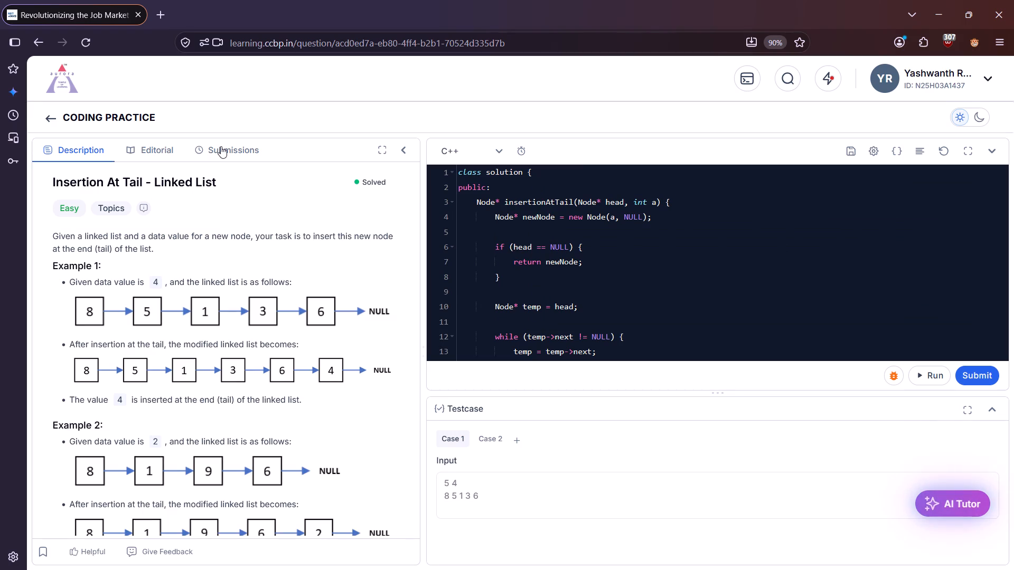
# Capture the full browser window with the Insertion At Tail submissions and replace the selected Q7 screenshot in Word with it.
pyautogui.press('Print')
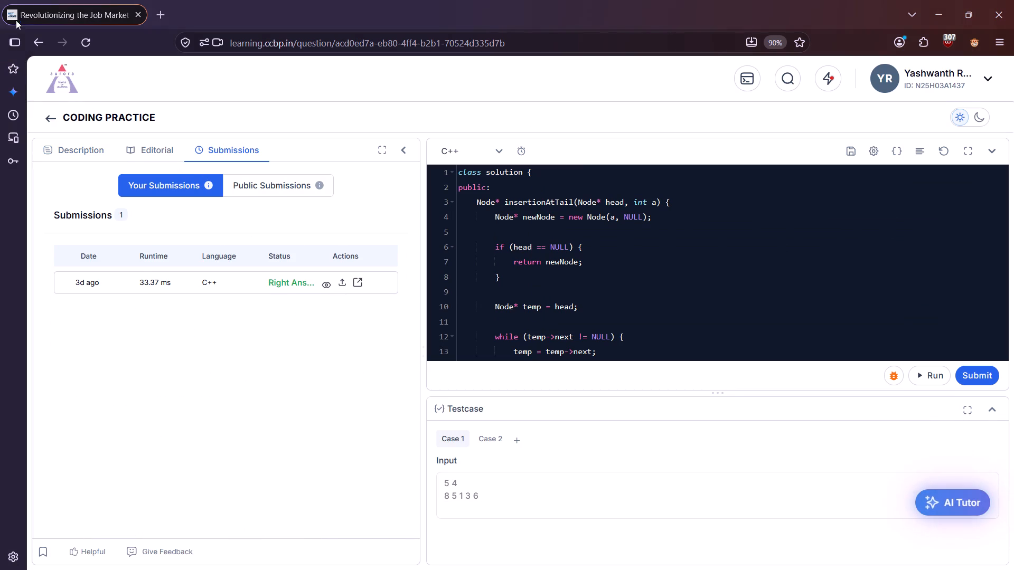
pyautogui.click(13, 9)
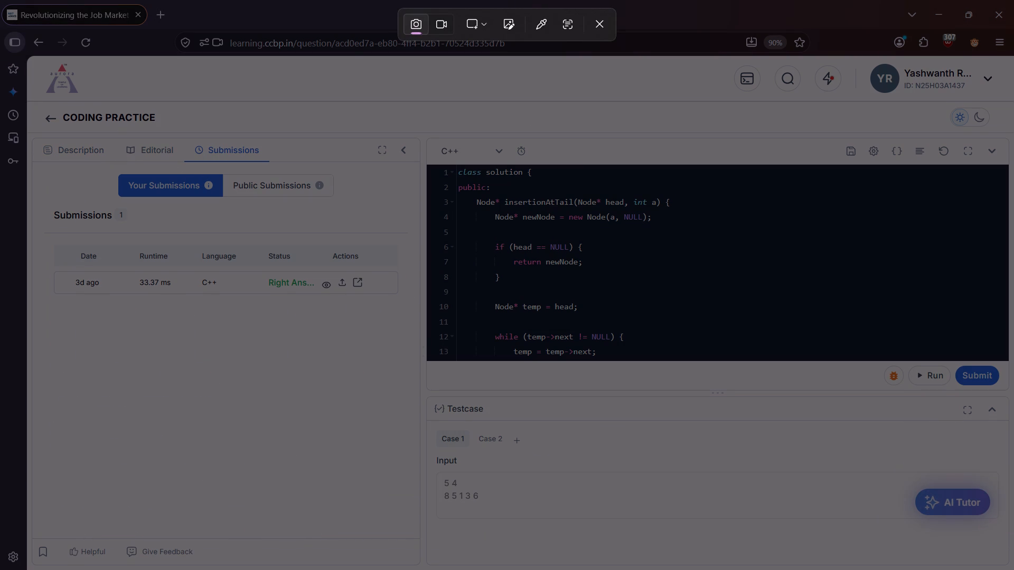
pyautogui.moveTo(8, 12); pyautogui.dragTo(1012, 569)
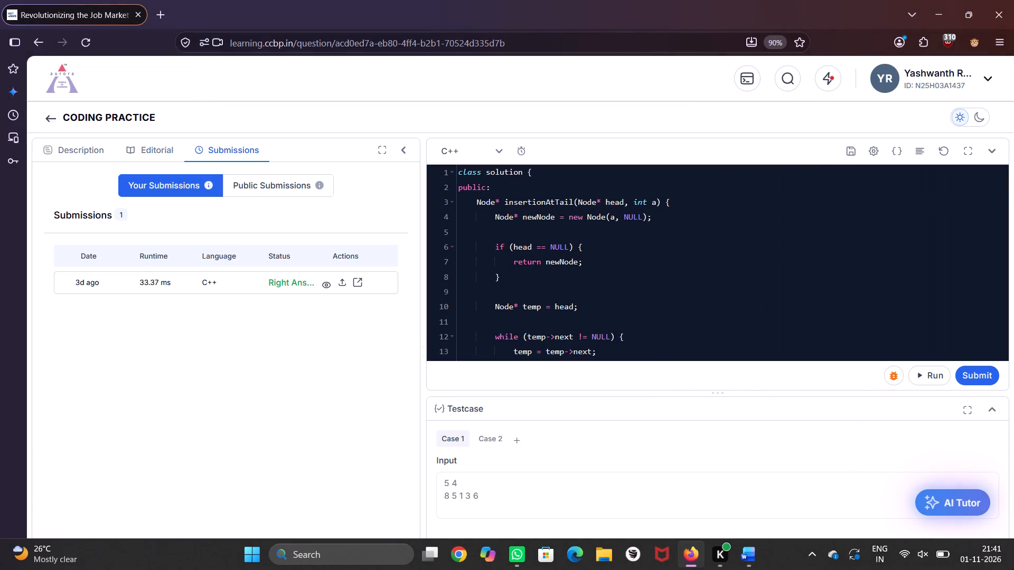
pyautogui.hotkey('alt', 'Tab')
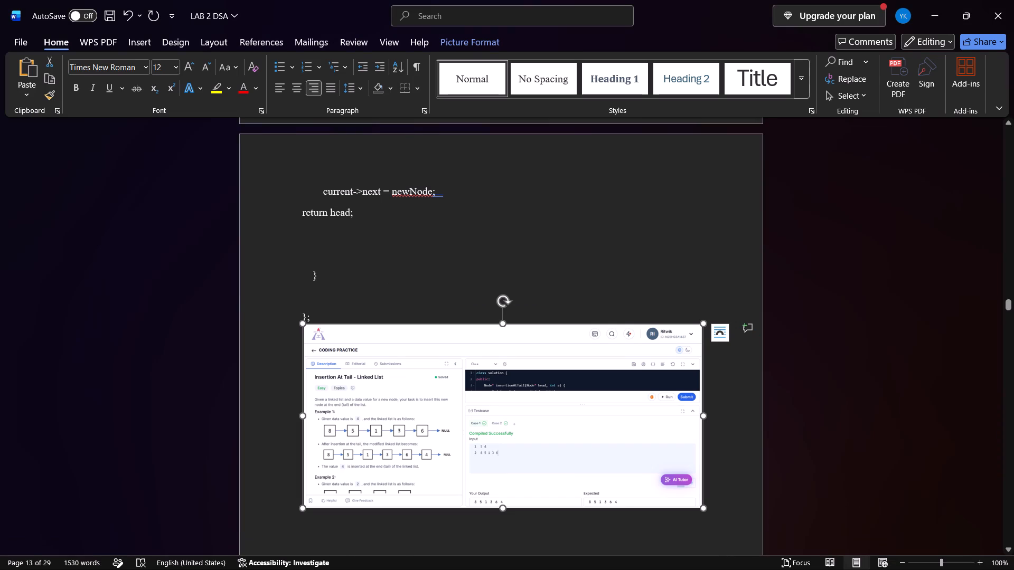
pyautogui.press('Delete')
pyautogui.hotkey('ctrl', 'v')
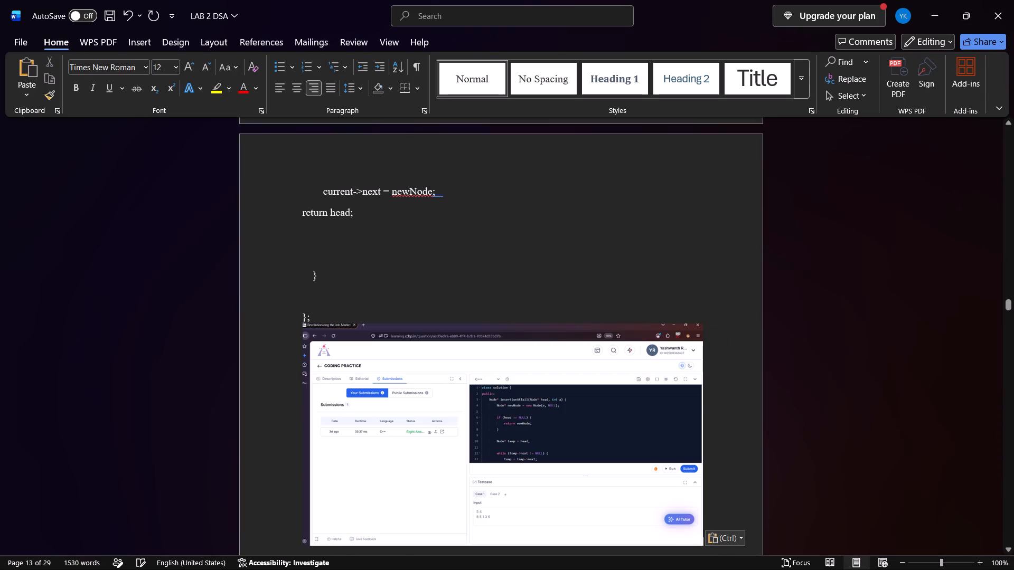
# Select the old Insertion At Kth Position screenshot above the Q9 heading, and open that question's submissions in the browser.
pyautogui.scroll(-6, 452, 363)
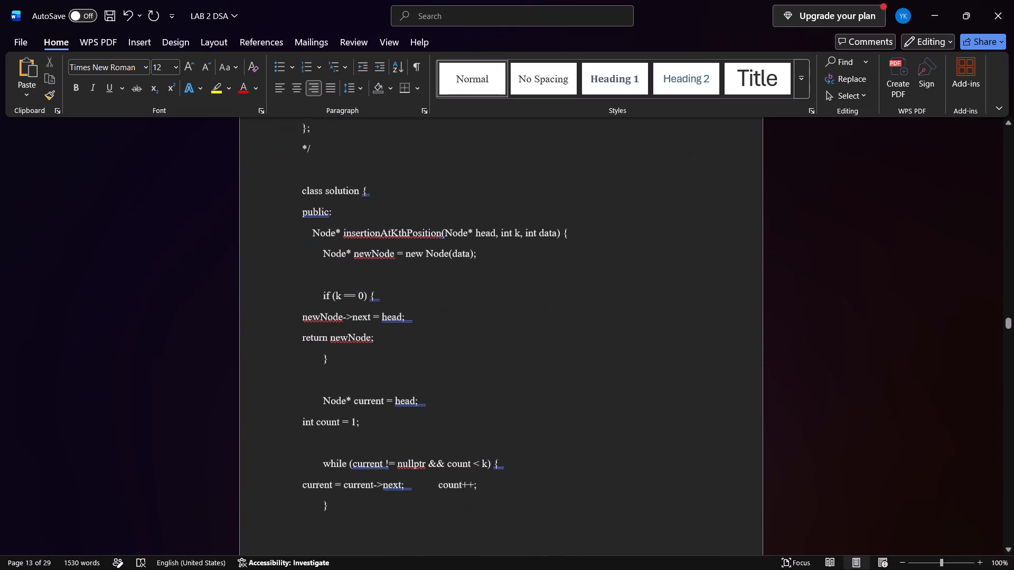
pyautogui.scroll(6, 452, 363)
pyautogui.scroll(-4, 452, 363)
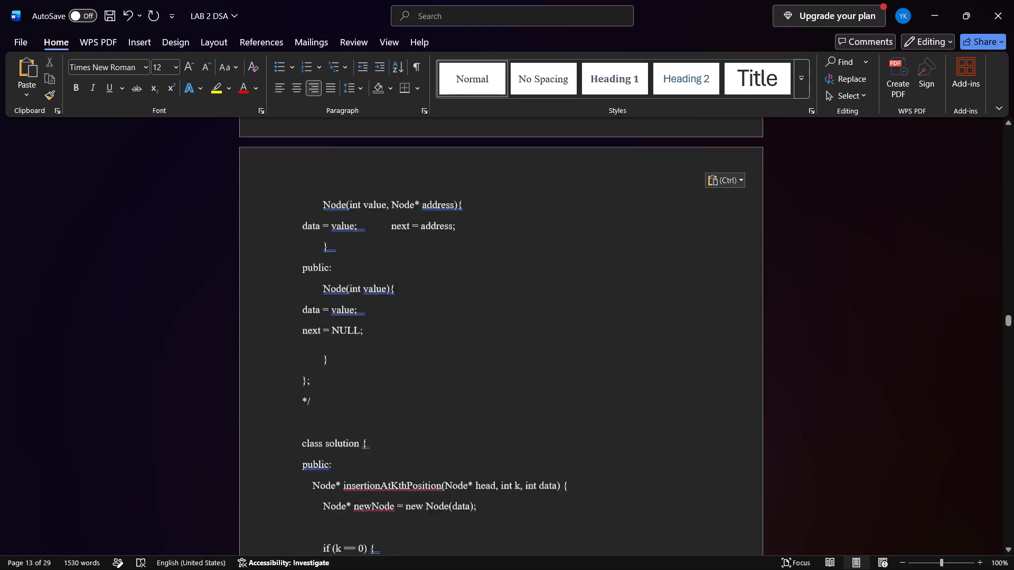
pyautogui.scroll(-5, 452, 363)
pyautogui.scroll(1, 470, 332)
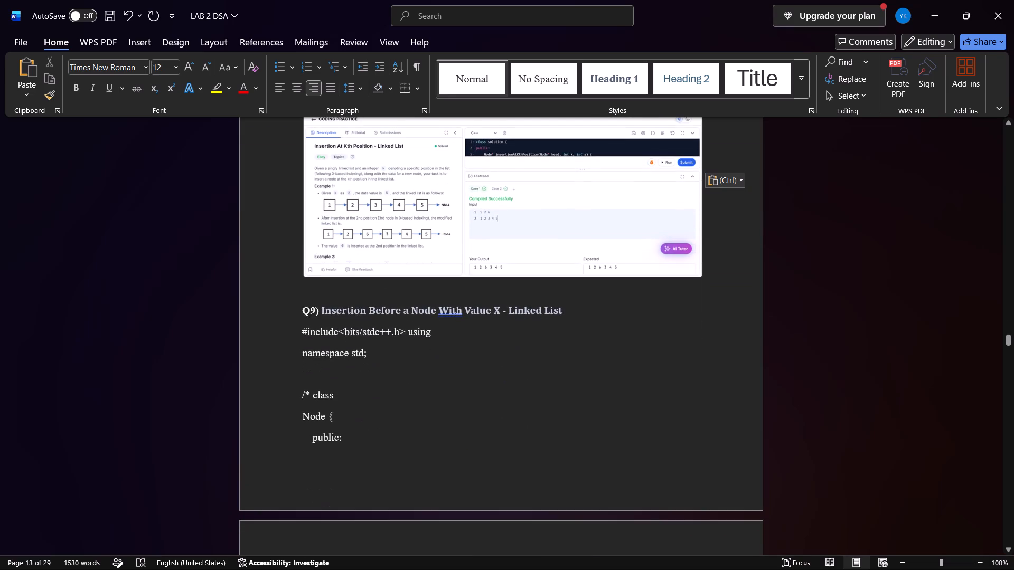
pyautogui.scroll(1, 470, 332)
pyautogui.click(427, 298)
pyautogui.hotkey('alt', 'Tab')
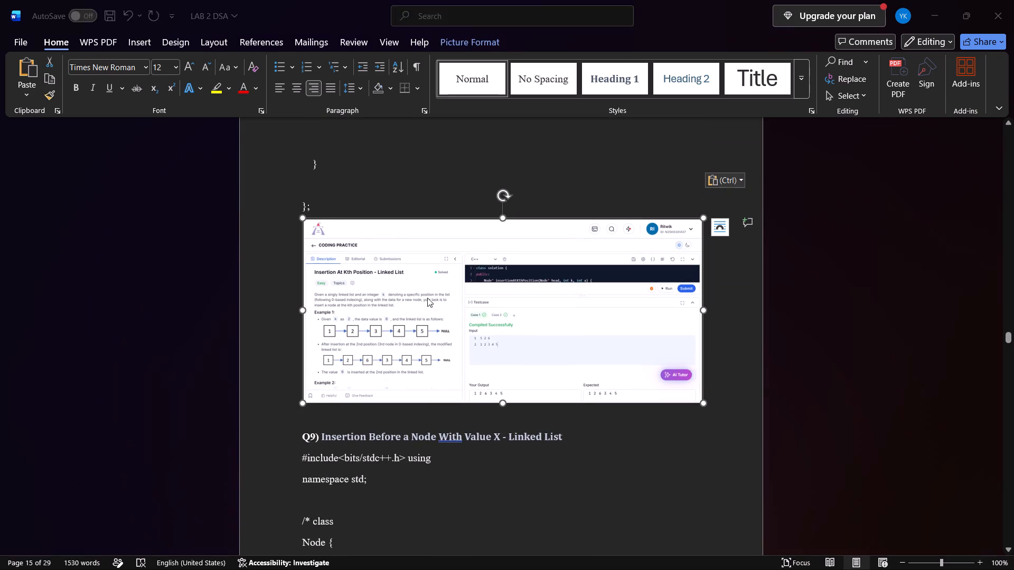
pyautogui.click(48, 113)
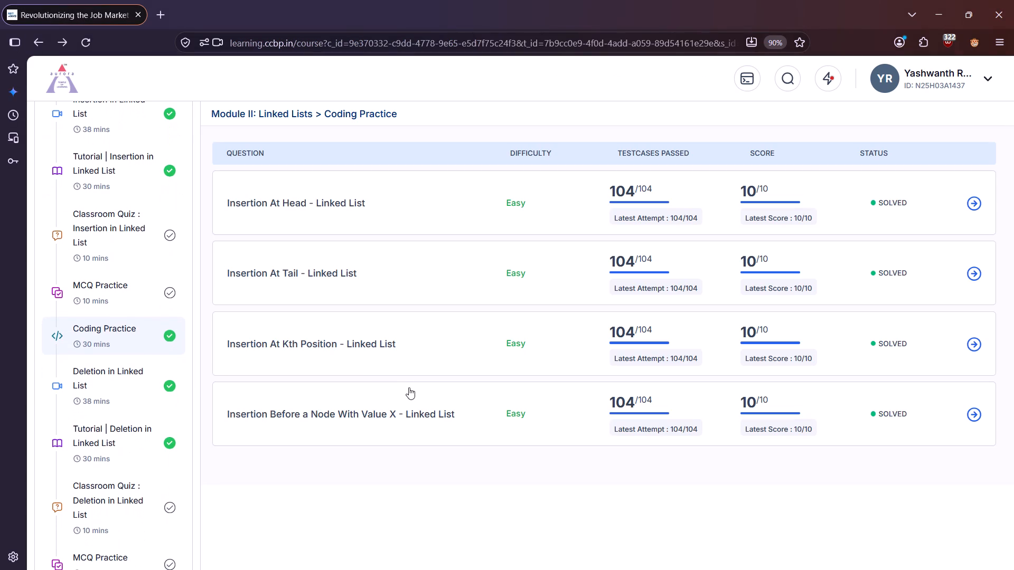
pyautogui.click(370, 360)
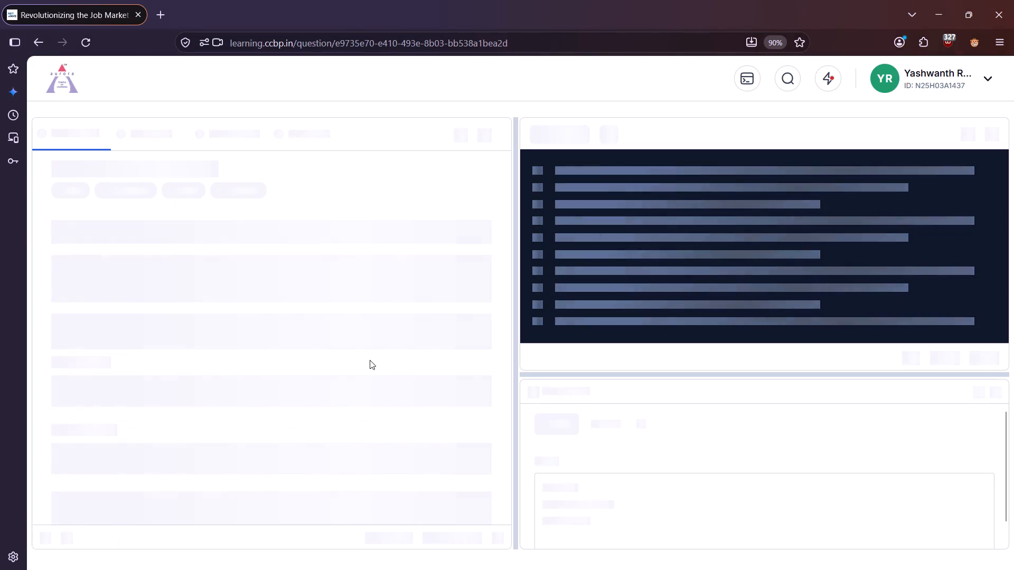
pyautogui.click(231, 150)
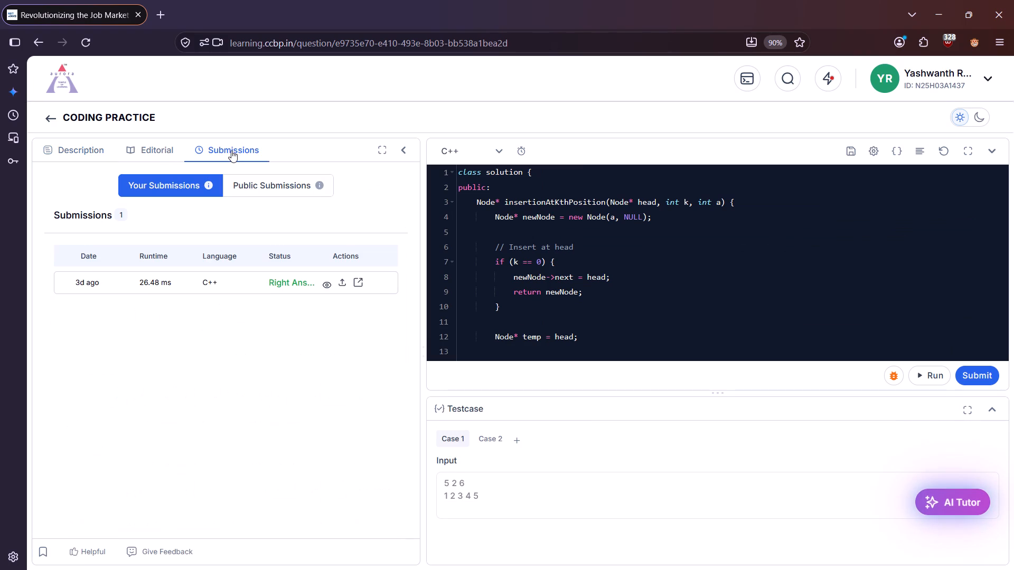
# Capture the full screen with the Insertion At Kth Position submissions and replace the selected screenshot above Q9 in Word with it.
pyautogui.press('Print')
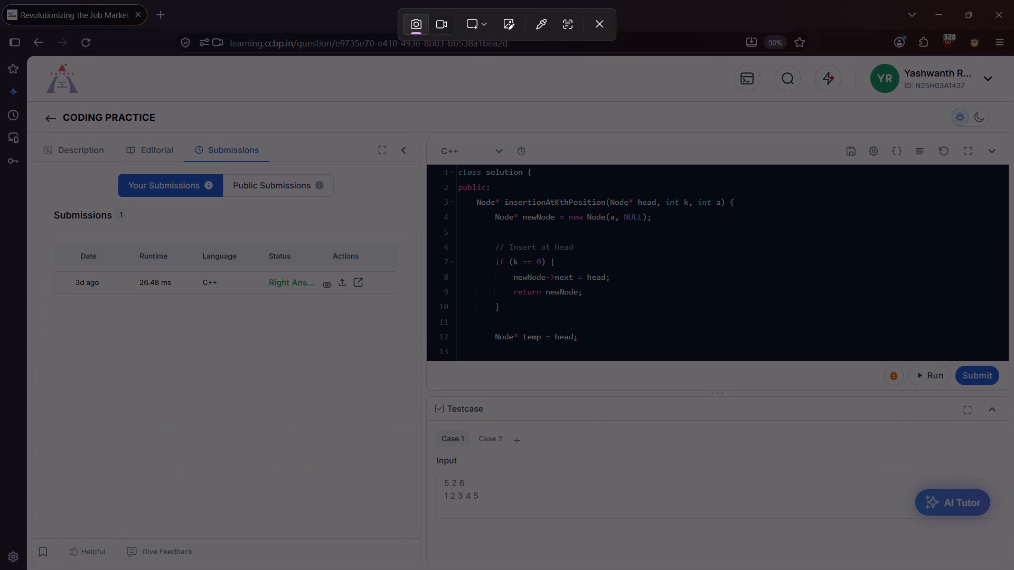
pyautogui.moveTo(3, 1); pyautogui.dragTo(1012, 569)
pyautogui.hotkey('alt', 'Tab')
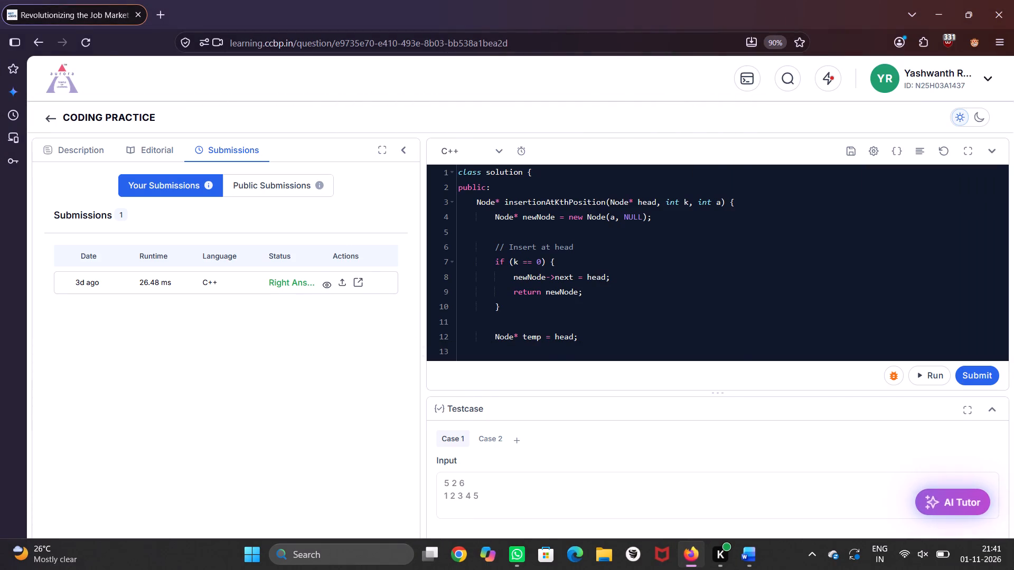
pyautogui.press('Delete')
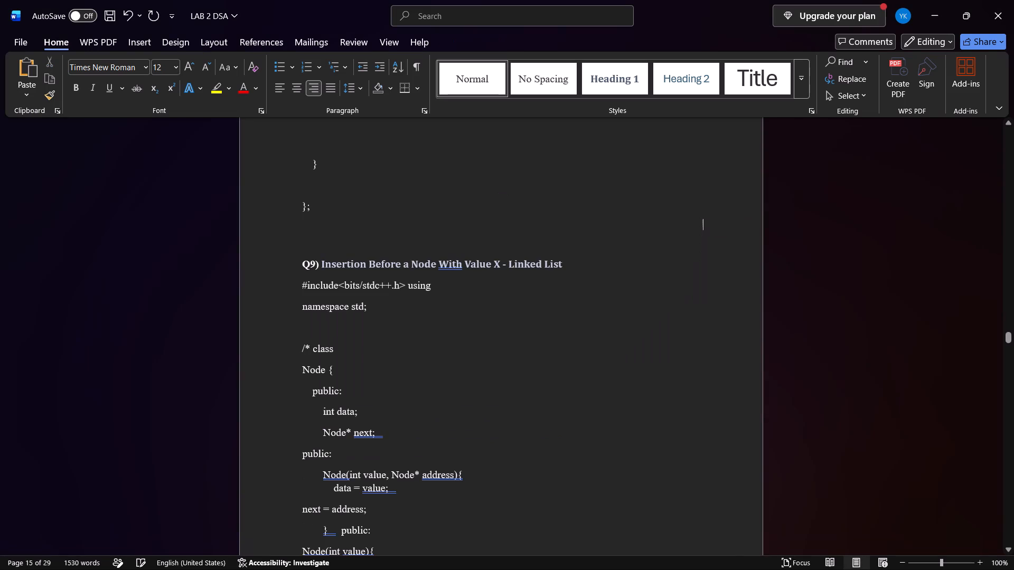
pyautogui.hotkey('ctrl', 'v')
# Select the old screenshot ending Q9 in Word, and open the Insertion Before a Node With Value X submissions in the browser.
pyautogui.scroll(-2, 487, 344)
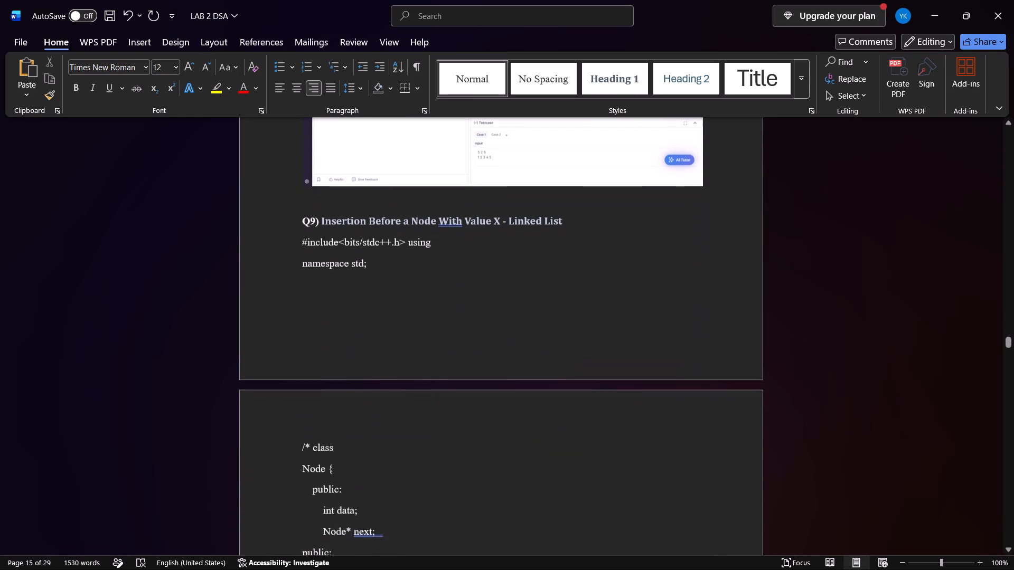
pyautogui.scroll(-7, 487, 344)
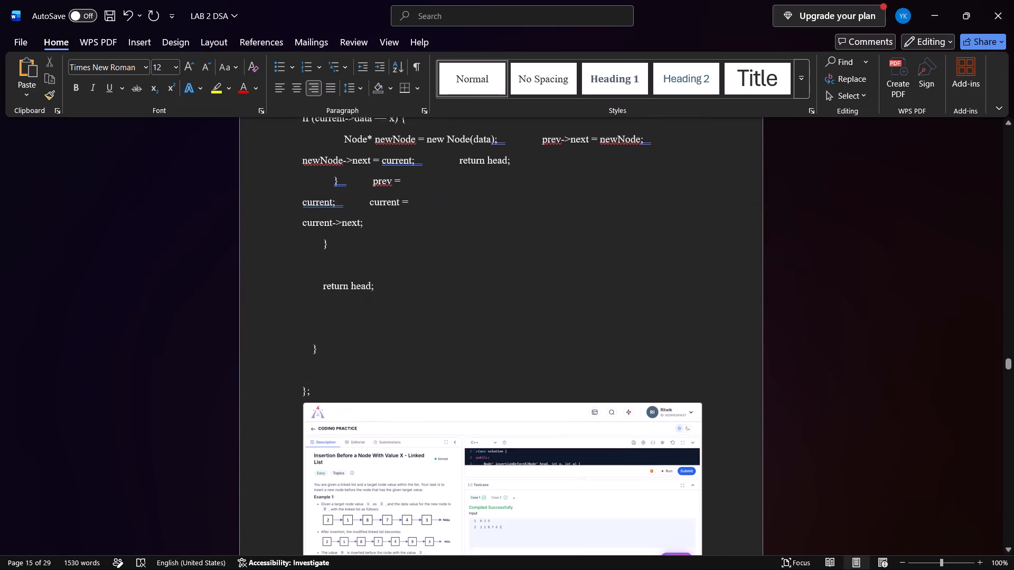
pyautogui.scroll(-1, 487, 344)
pyautogui.click(457, 441)
pyautogui.hotkey('alt', 'Tab')
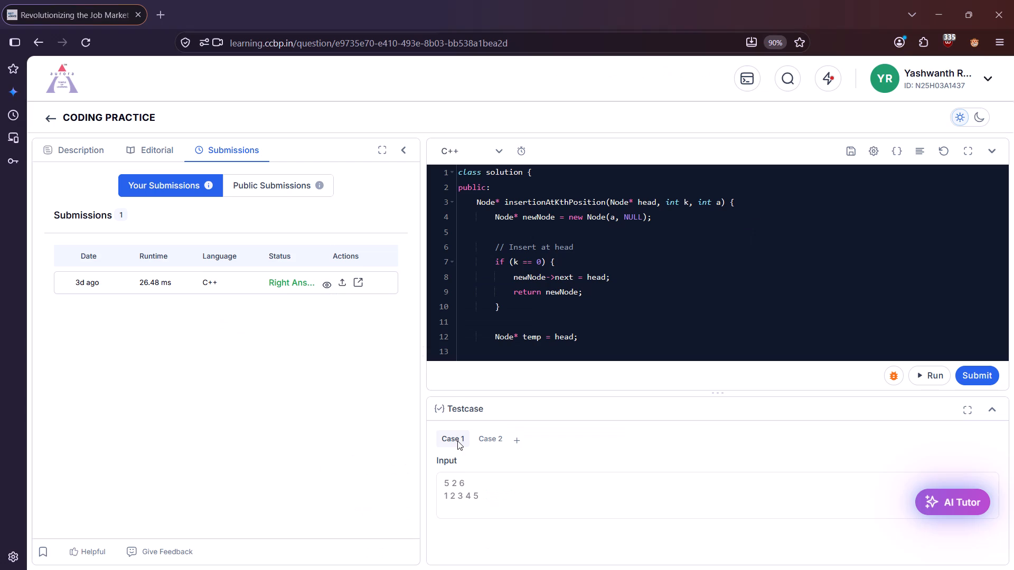
pyautogui.click(48, 118)
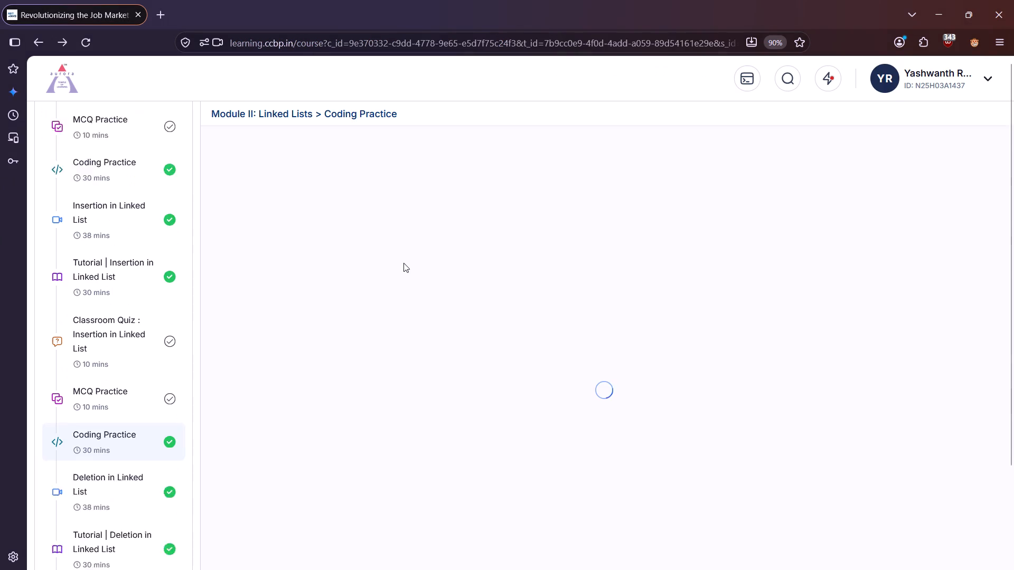
pyautogui.click(337, 410)
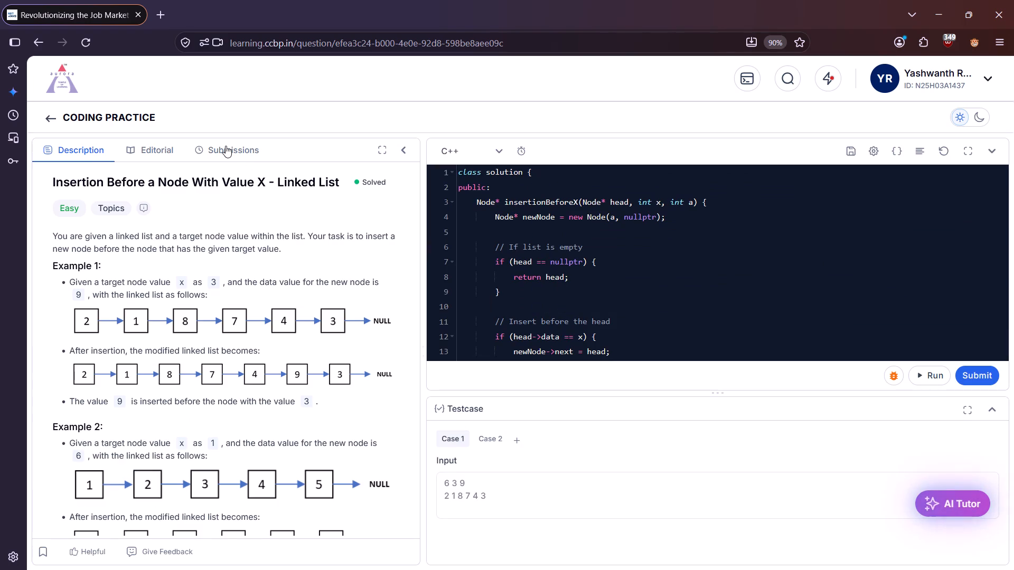
pyautogui.click(226, 146)
# Capture the browser window with the Insertion Before a Node With Value X submissions and replace the selected Q9 screenshot in Word with it.
pyautogui.press('Print')
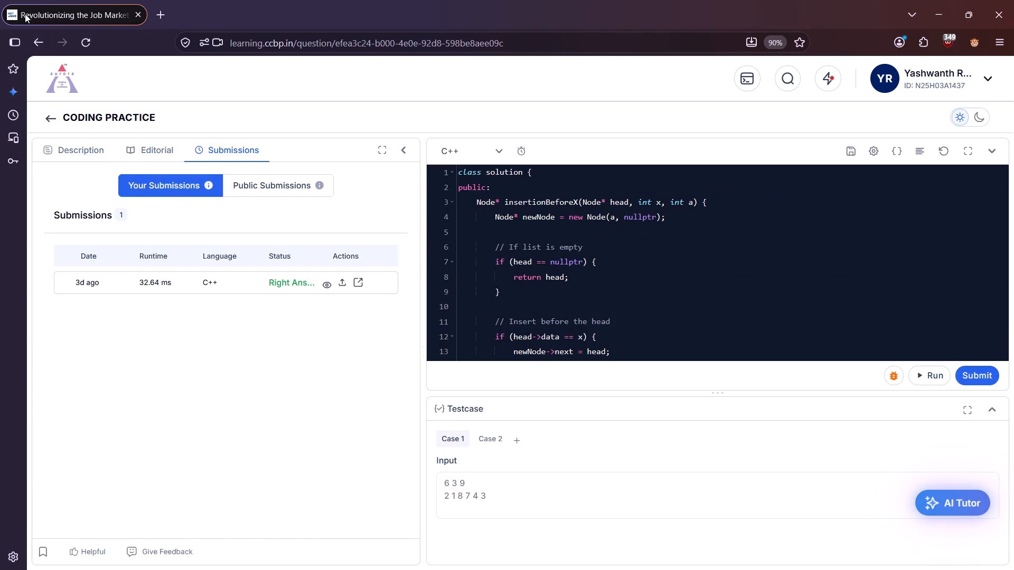
pyautogui.moveTo(11, 8); pyautogui.dragTo(807, 530)
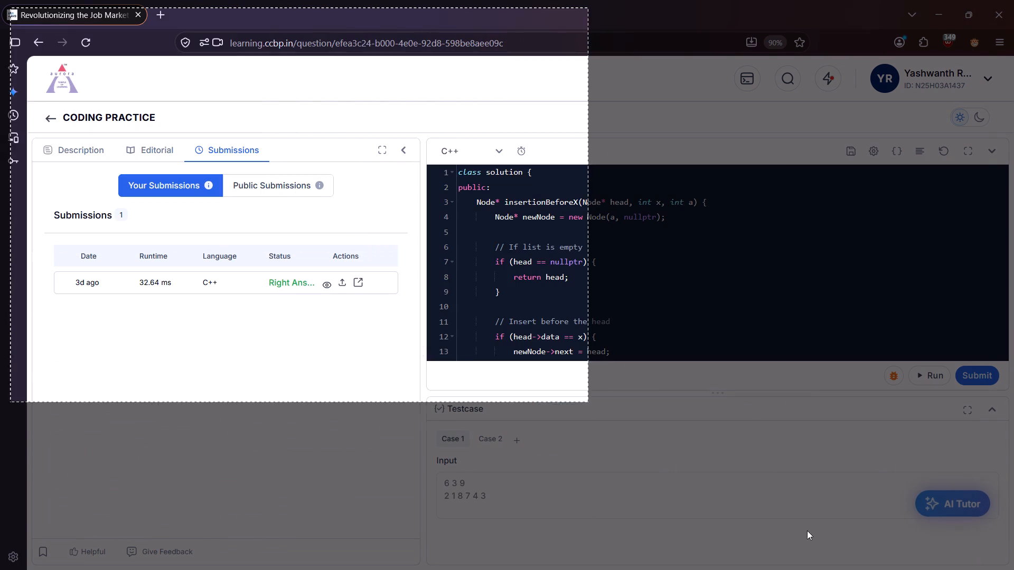
pyautogui.moveTo(807, 530); pyautogui.dragTo(1013, 568)
pyautogui.hotkey('alt', 'Tab')
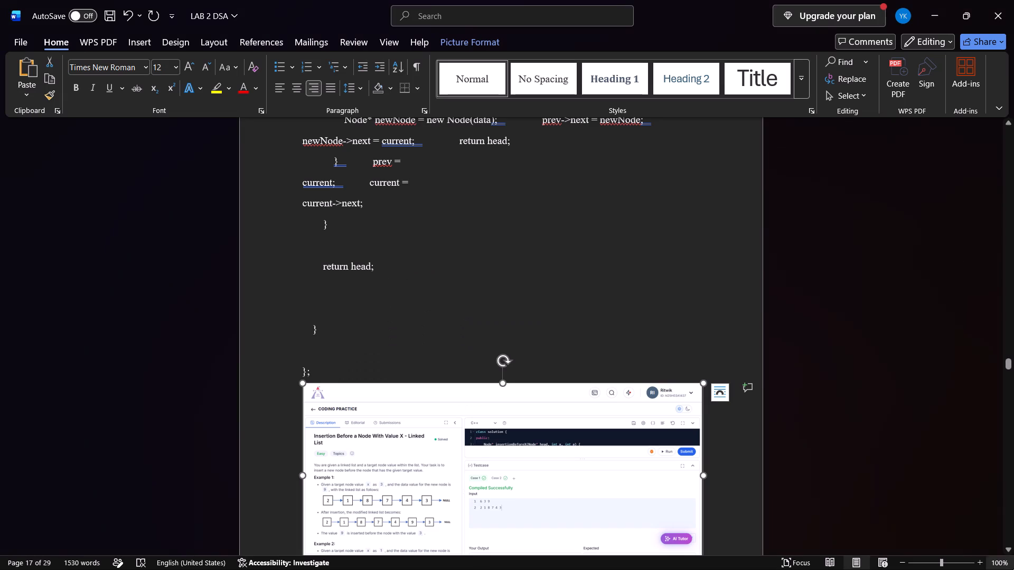
pyautogui.press('Delete')
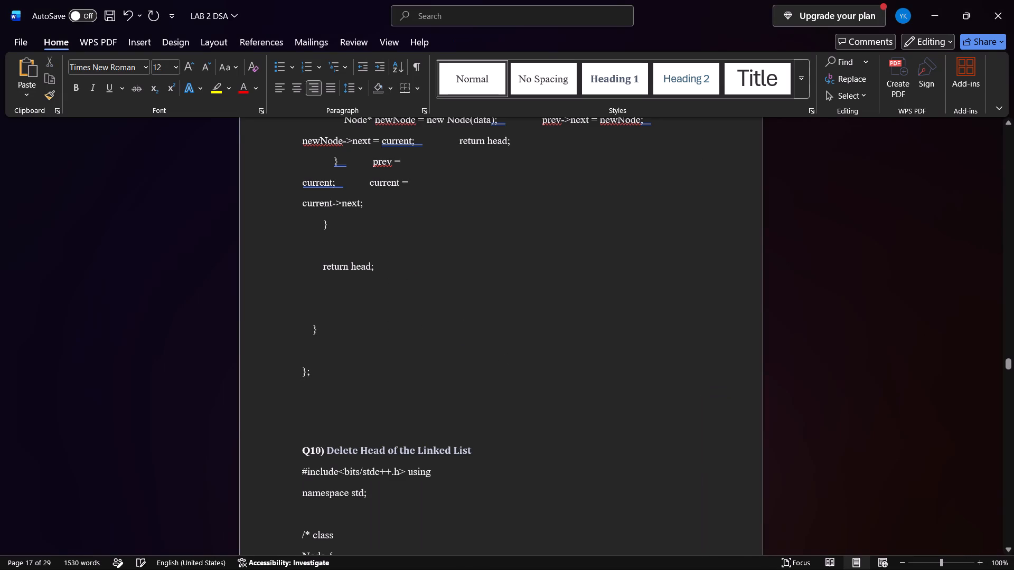
pyautogui.hotkey('ctrl', 'v')
# Select the old Delete Head of the Linked List screenshot above the Q11 heading in Word, and open that question's submissions in the browser.
pyautogui.scroll(-6, 488, 402)
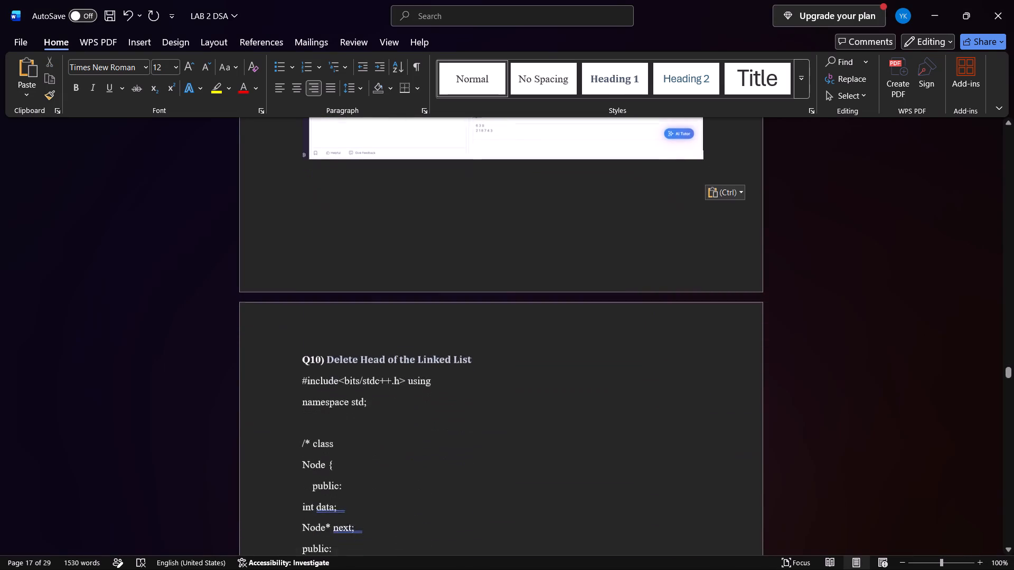
pyautogui.scroll(-7, 488, 402)
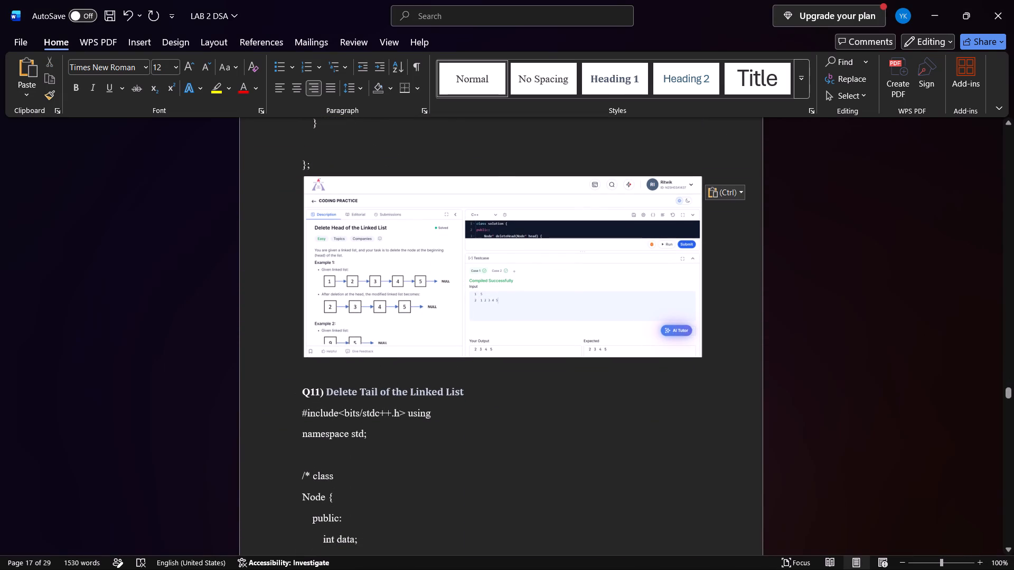
pyautogui.click(414, 263)
pyautogui.hotkey('alt', 'Tab')
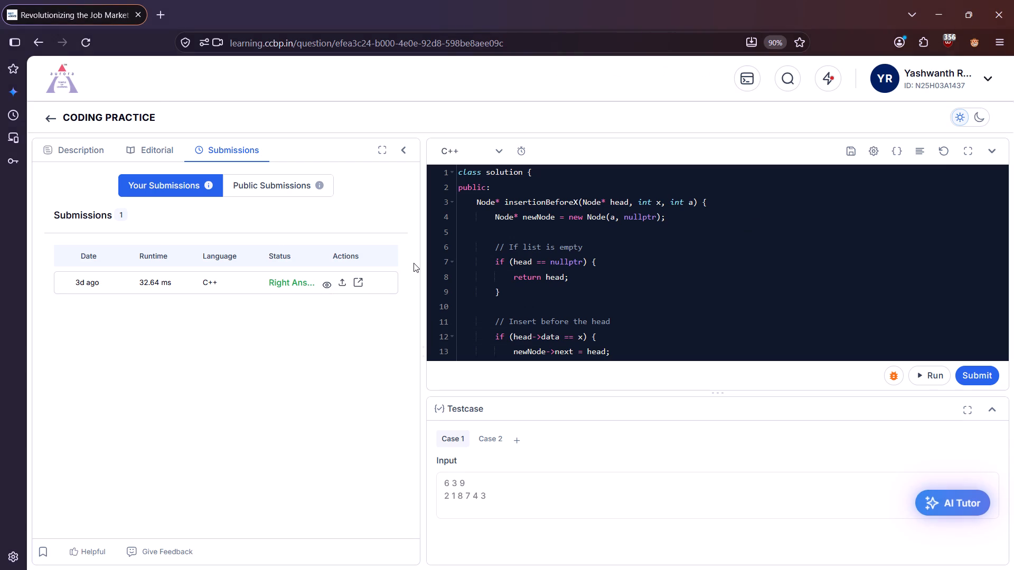
pyautogui.click(50, 119)
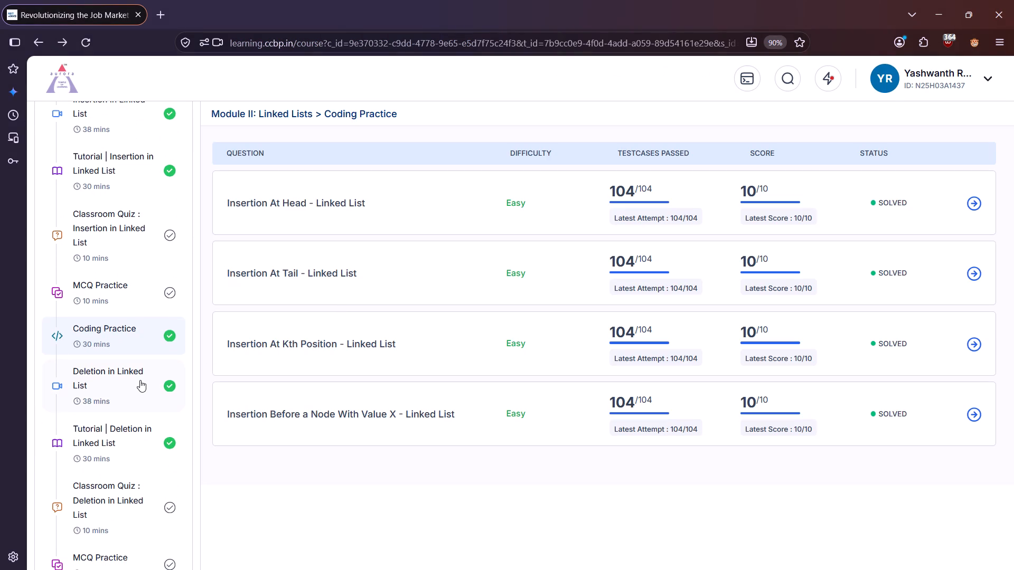
pyautogui.scroll(-2, 140, 380)
pyautogui.click(132, 465)
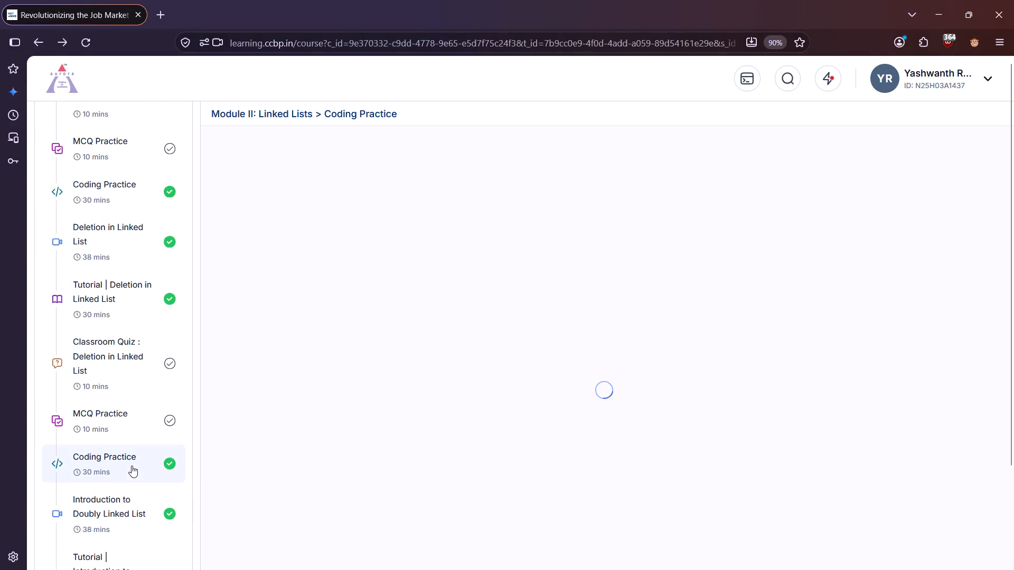
pyautogui.click(287, 214)
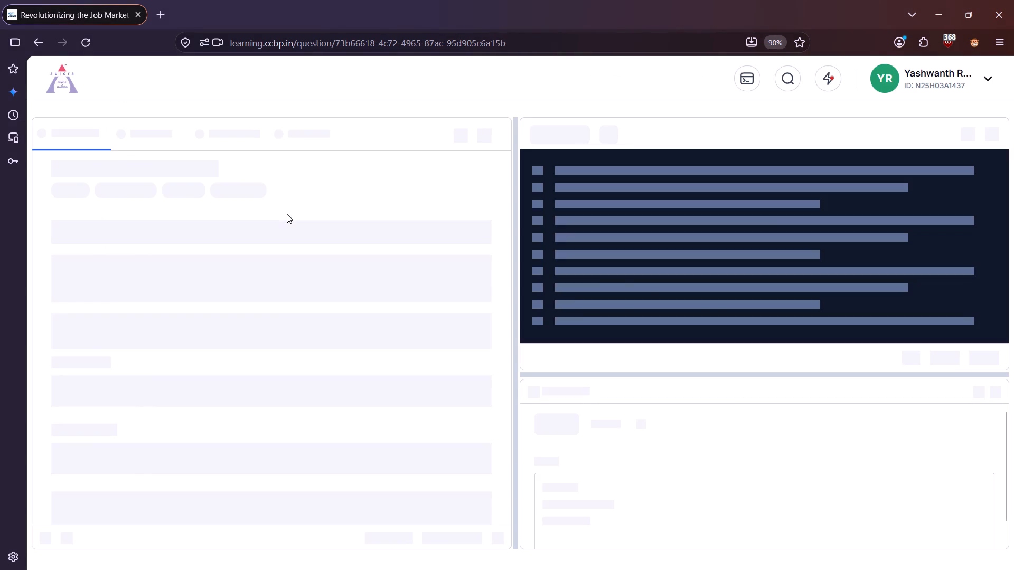
pyautogui.hotkey('alt', 'Tab')
pyautogui.hotkey('alt', 'Tab')
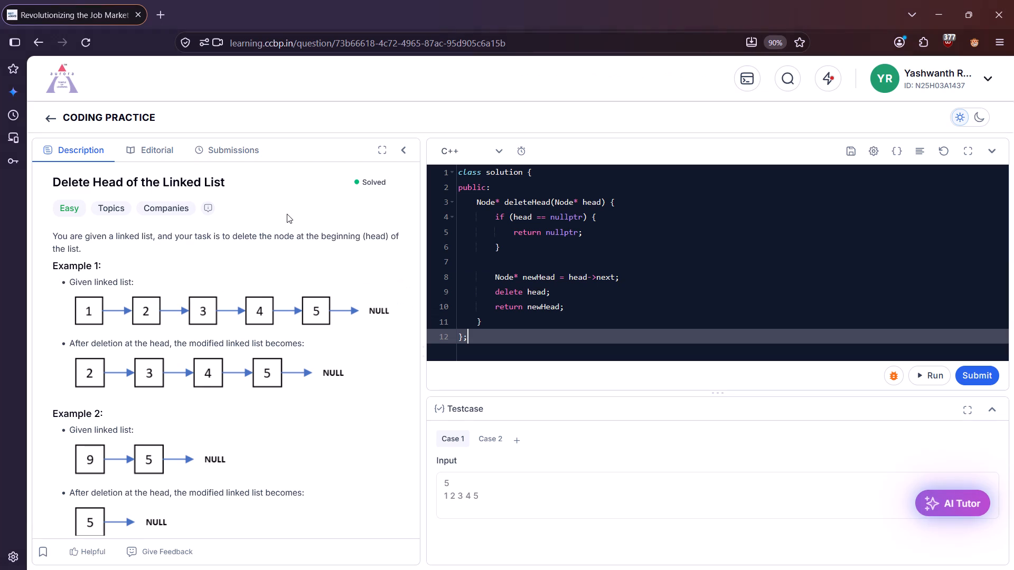
pyautogui.click(223, 147)
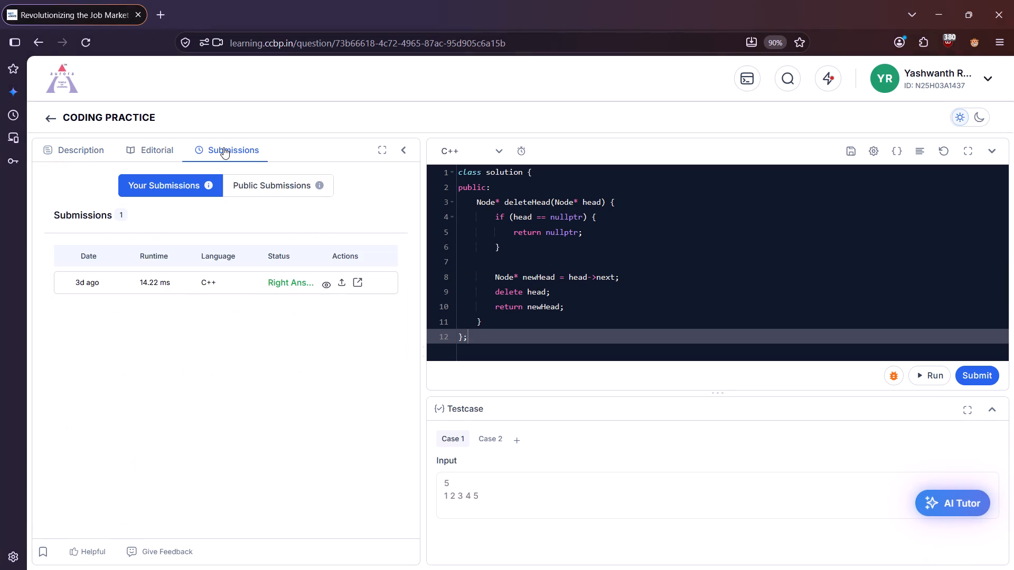
# Capture the browser window with the Delete Head submissions and replace the selected screenshot above Q11 in Word with it.
pyautogui.press('Print')
pyautogui.moveTo(11, 11); pyautogui.dragTo(315, 199)
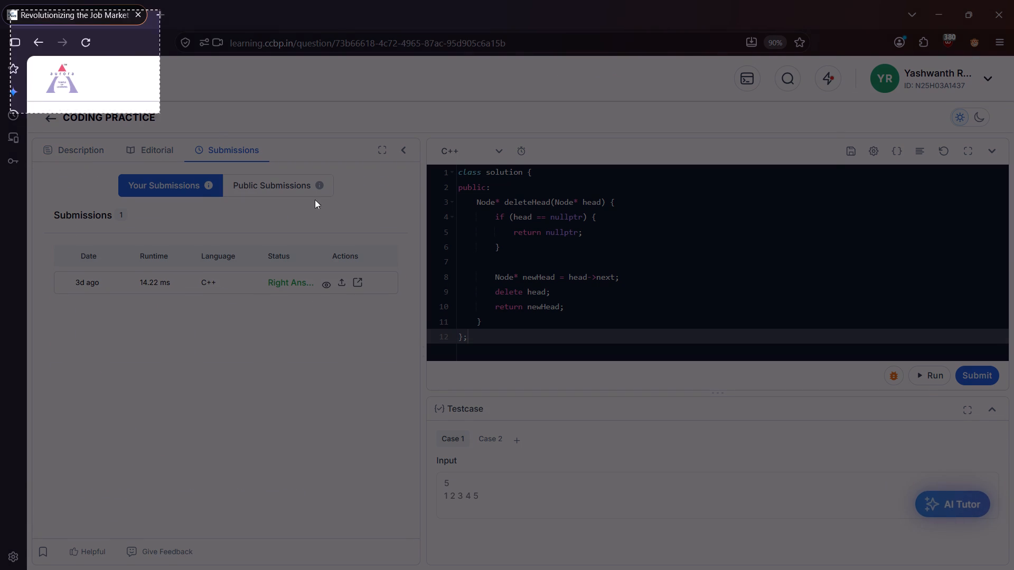
pyautogui.moveTo(315, 199); pyautogui.dragTo(1013, 569)
pyautogui.hotkey('alt', 'Tab')
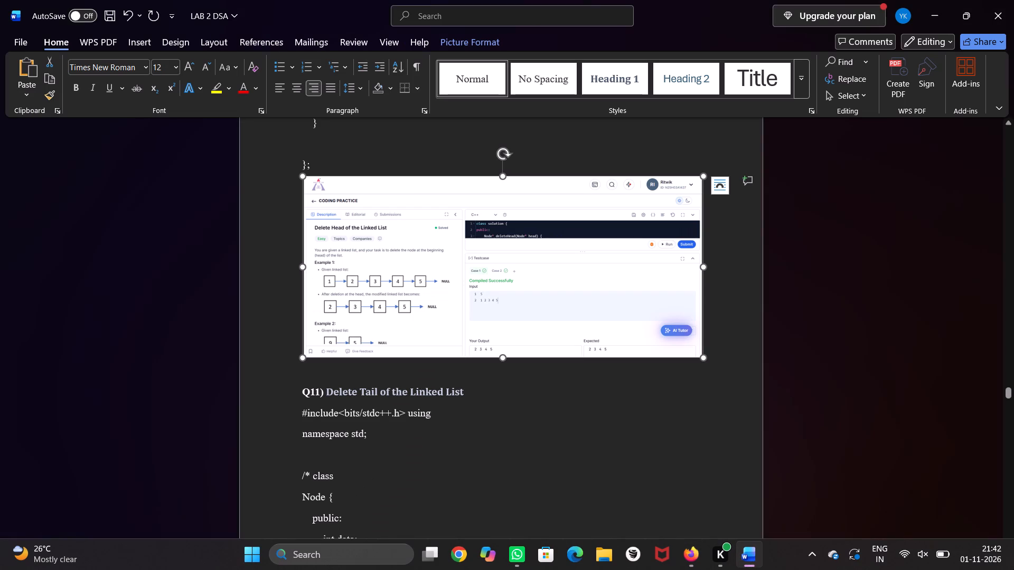
pyautogui.press('Delete')
pyautogui.hotkey('ctrl', 'v')
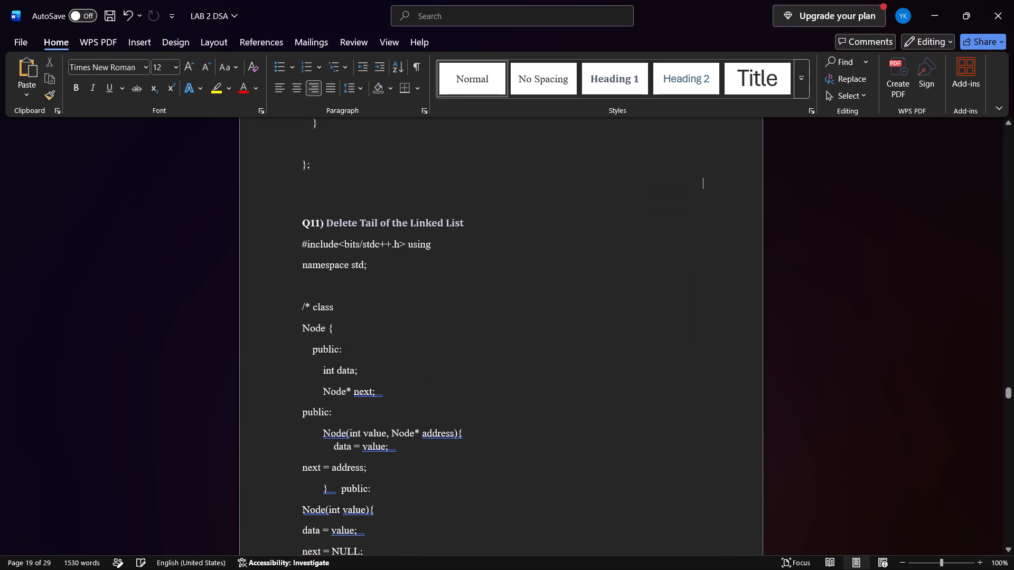
pyautogui.hotkey('ctrl', 'v')
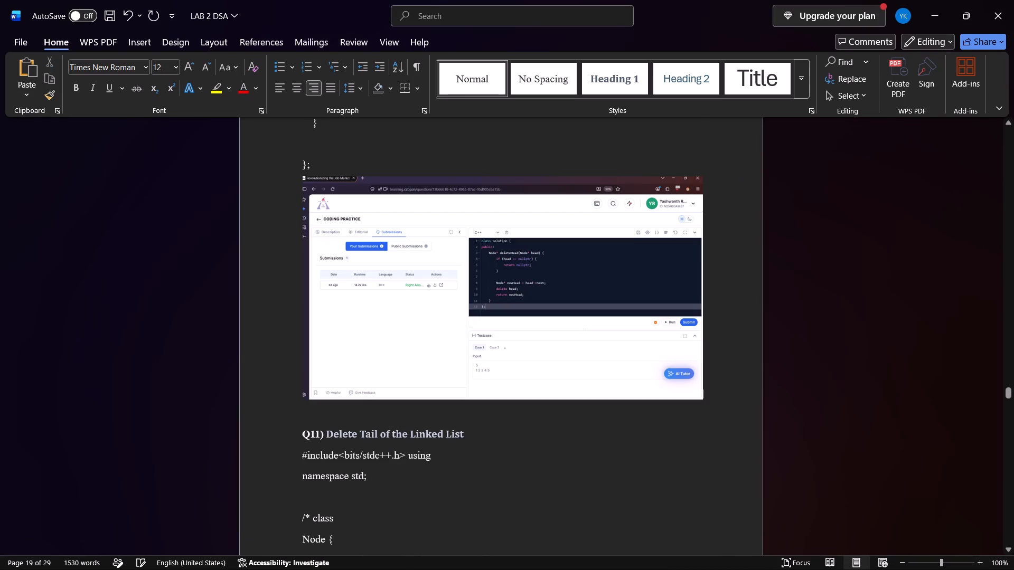
# Select the old Delete Tail of the Linked List screenshot ending Q11 in Word, and open that question's submissions in the browser.
pyautogui.scroll(-4, 503, 318)
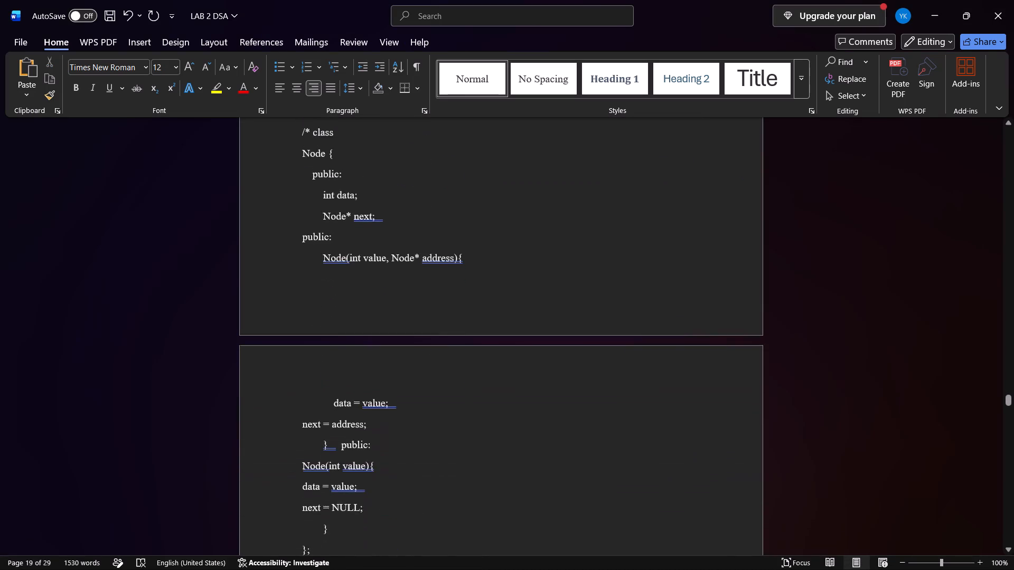
pyautogui.scroll(-3, 503, 318)
pyautogui.click(476, 375)
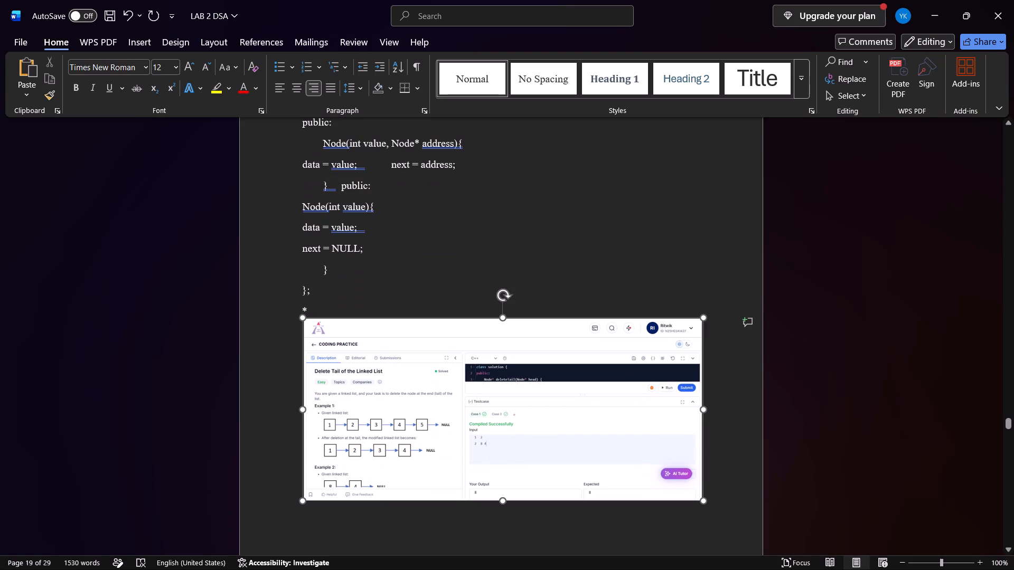
pyautogui.hotkey('alt', 'Tab')
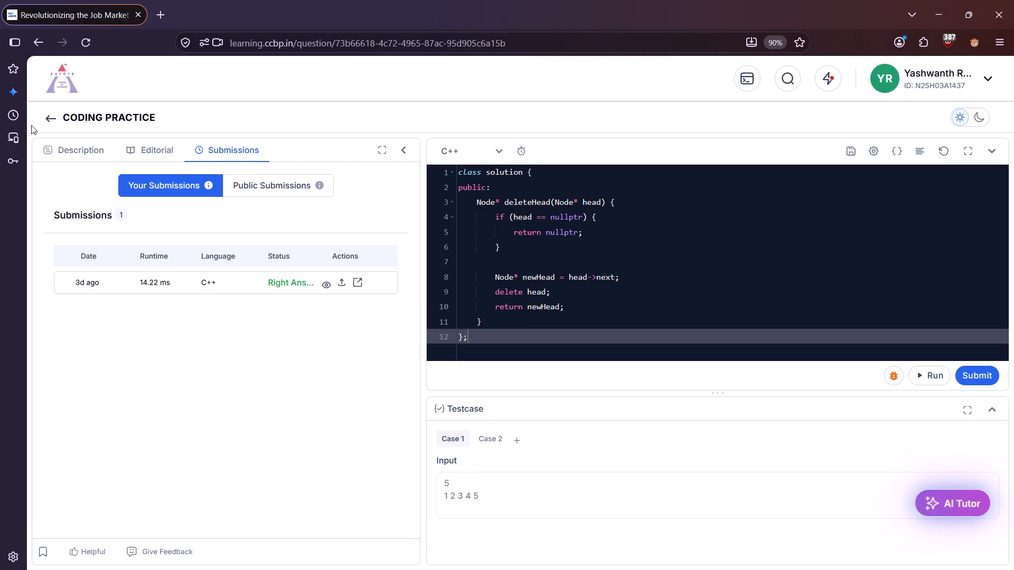
pyautogui.click(50, 121)
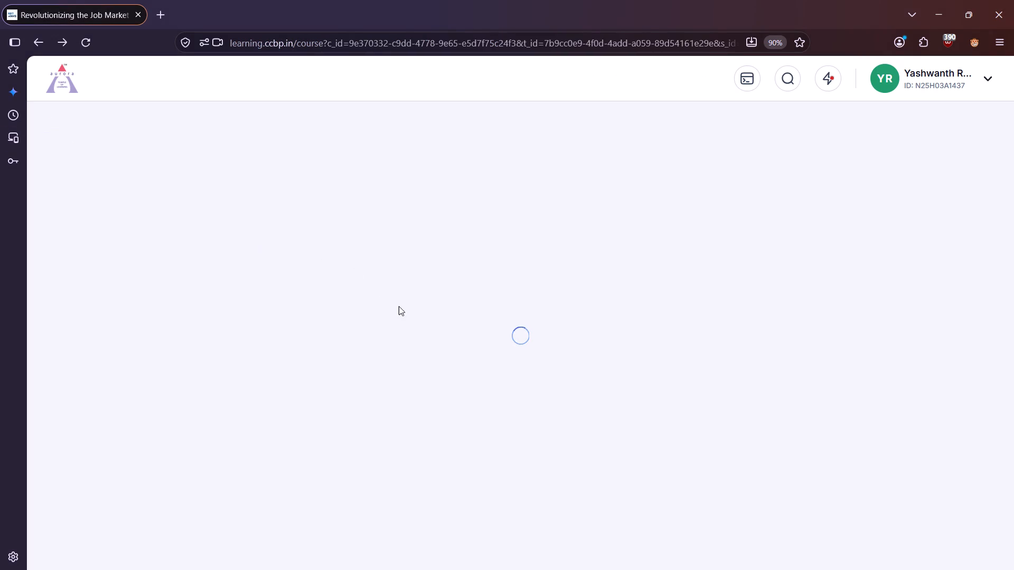
pyautogui.click(316, 274)
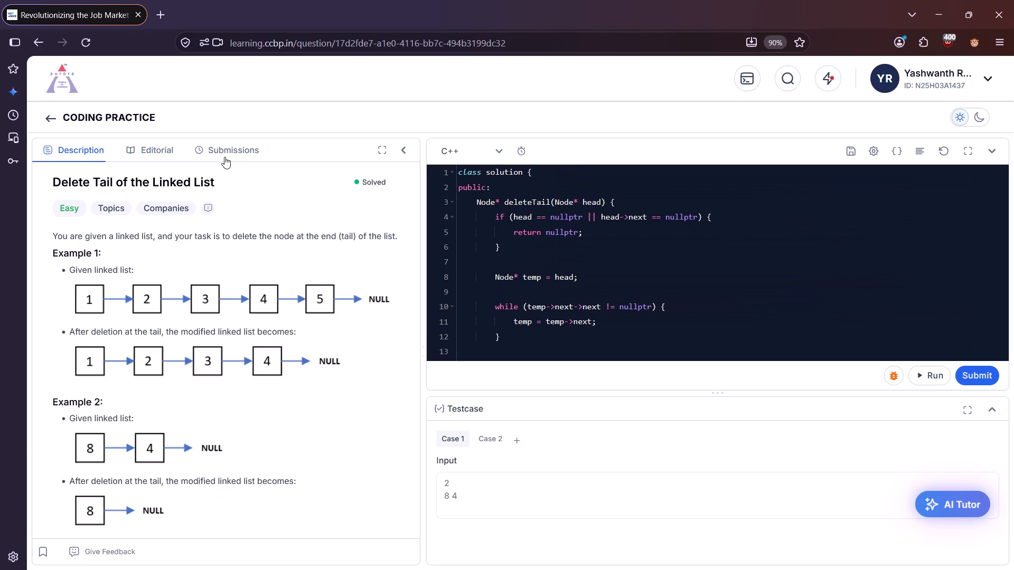
pyautogui.click(229, 158)
# Capture the browser window with the Delete Tail submissions and replace the selected screenshot above Q12 in Word with it.
pyautogui.press('Print')
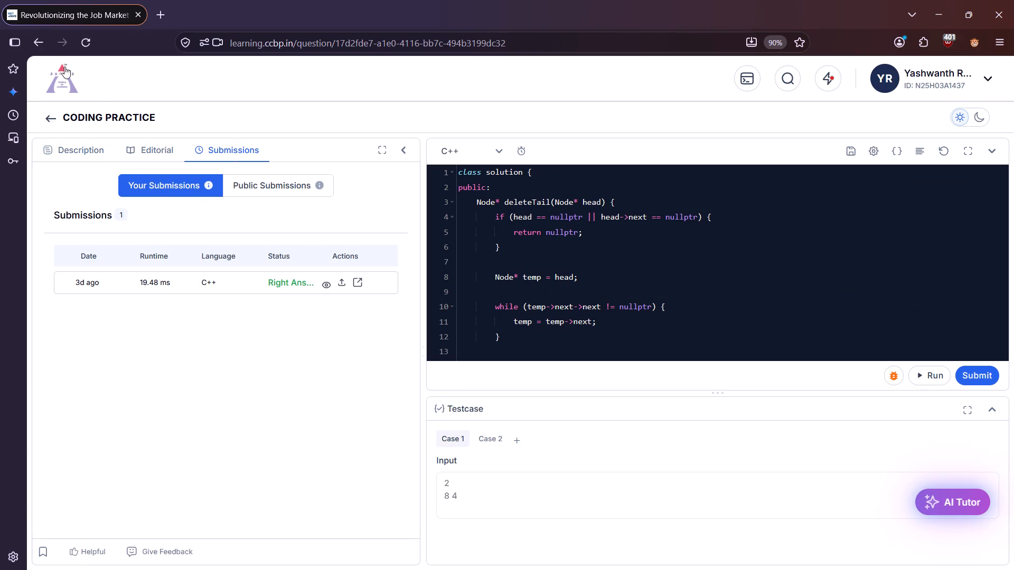
pyautogui.moveTo(20, 11); pyautogui.dragTo(1013, 569)
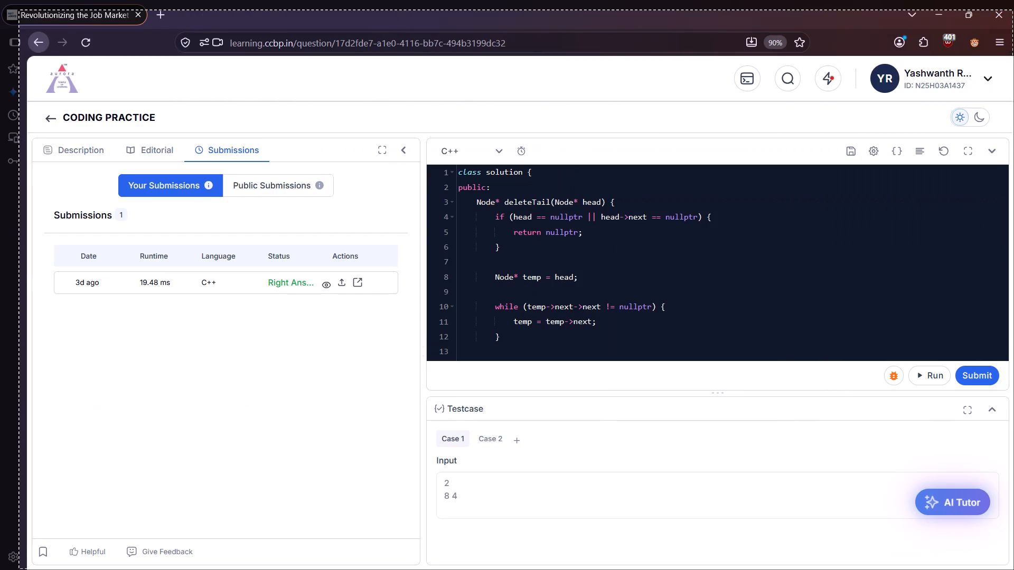
pyautogui.moveTo(1013, 569); pyautogui.dragTo(1006, 565)
pyautogui.hotkey('alt', 'Tab')
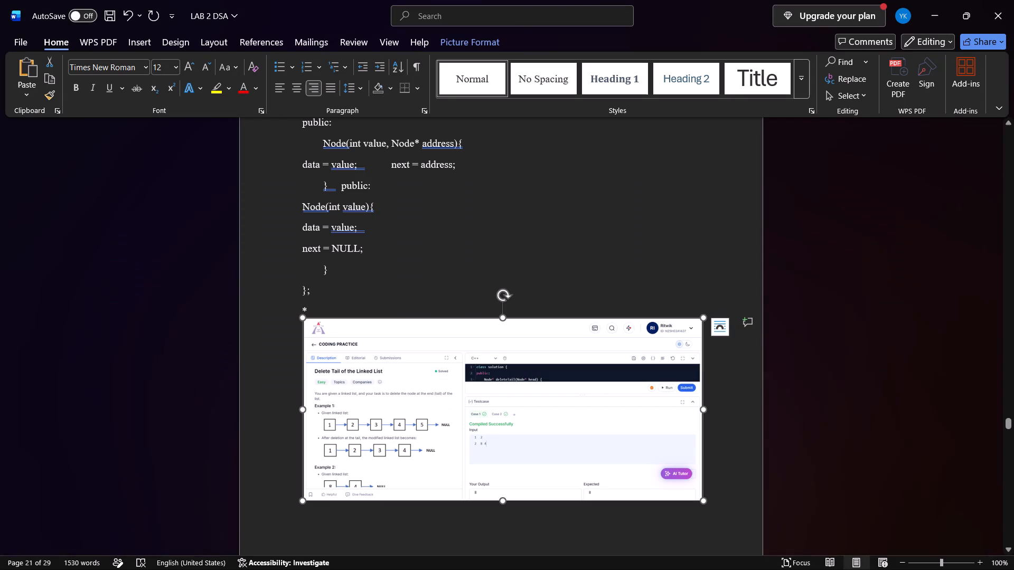
pyautogui.press('Delete')
pyautogui.hotkey('ctrl', 'v')
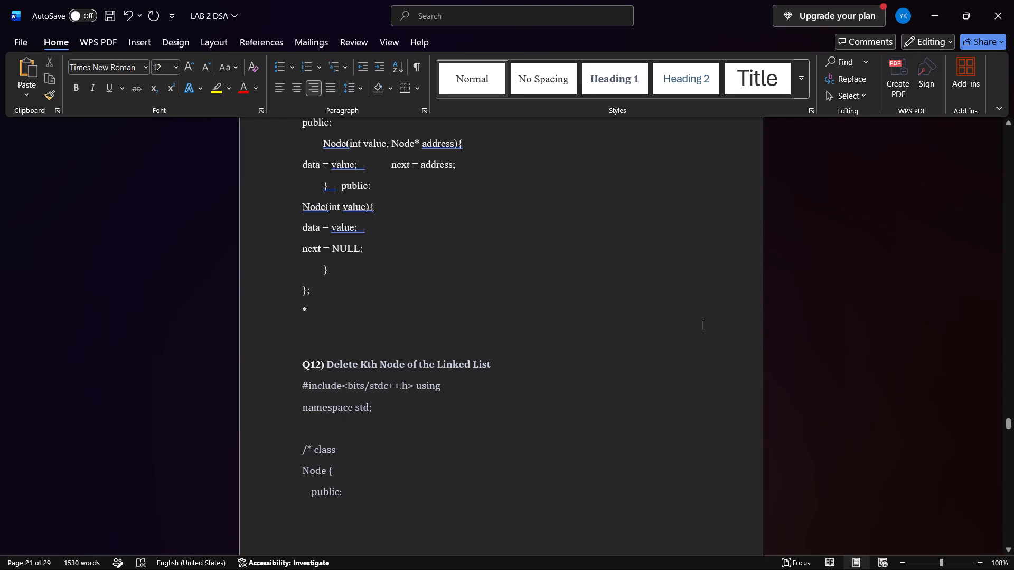
pyautogui.hotkey('ctrl', 'v')
# Select the old Delete Kth Node screenshot above the Q13 heading in Word, and open that question's submissions in the browser.
pyautogui.scroll(-3, 481, 404)
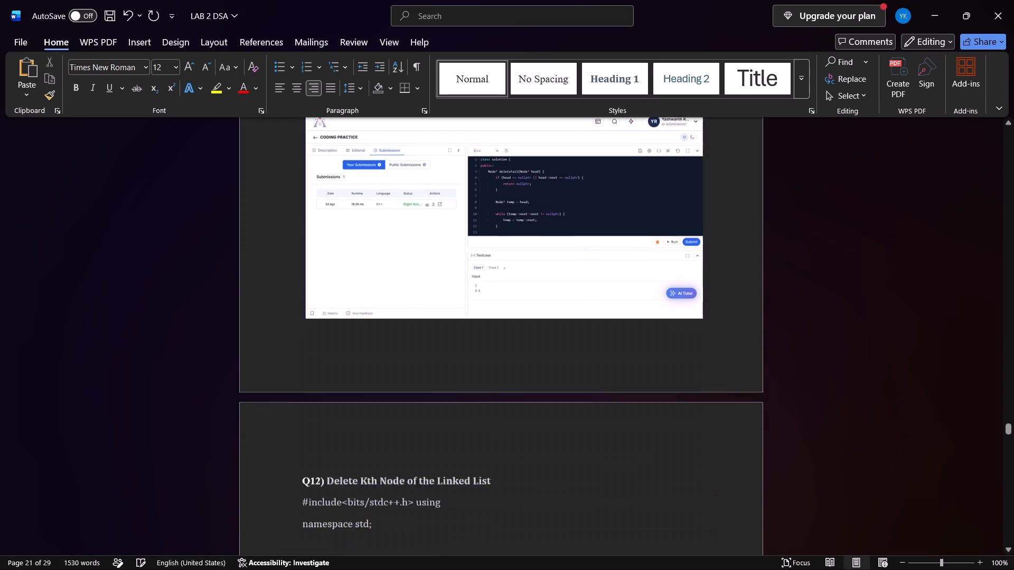
pyautogui.scroll(-1, 481, 404)
pyautogui.scroll(1, 481, 404)
pyautogui.scroll(-3, 481, 404)
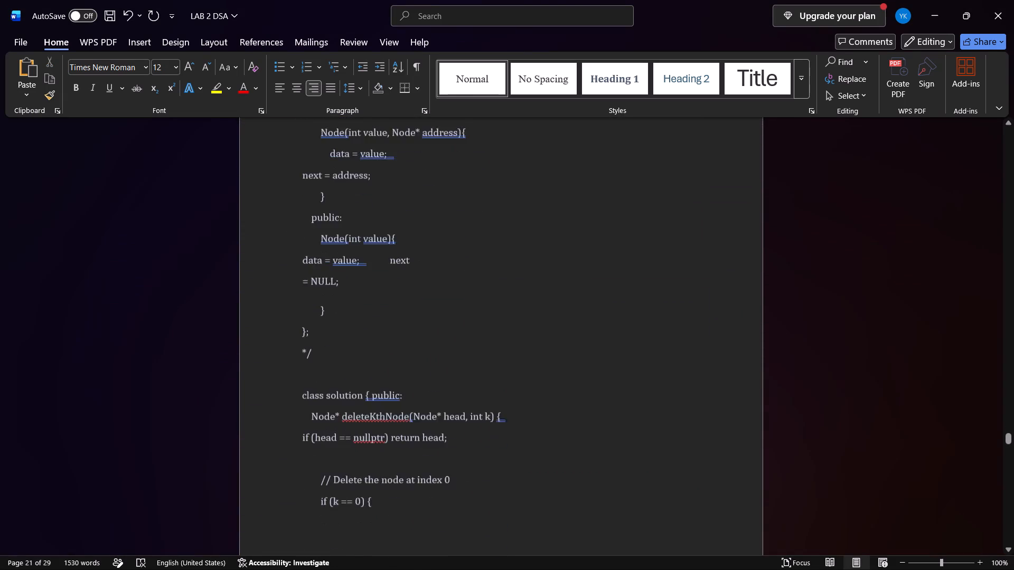
pyautogui.scroll(-5, 481, 404)
pyautogui.scroll(1, 435, 329)
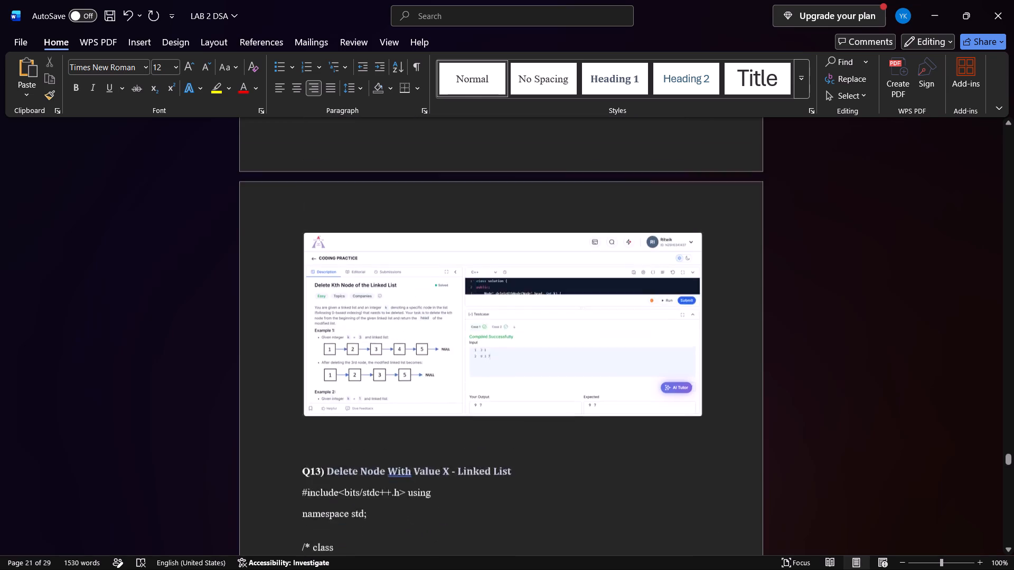
pyautogui.scroll(1, 435, 329)
pyautogui.click(496, 400)
pyautogui.hotkey('alt', 'Tab')
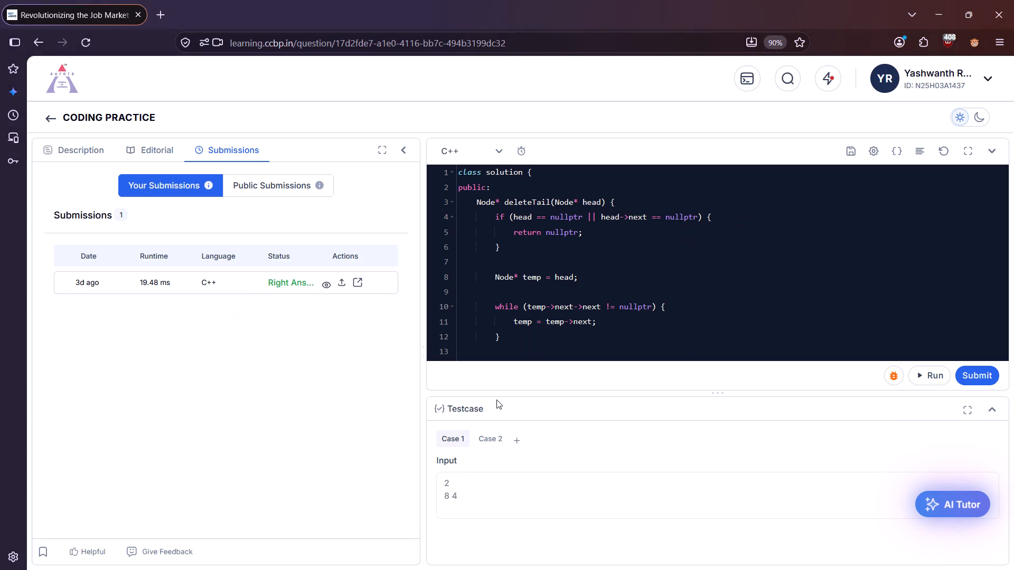
pyautogui.click(46, 120)
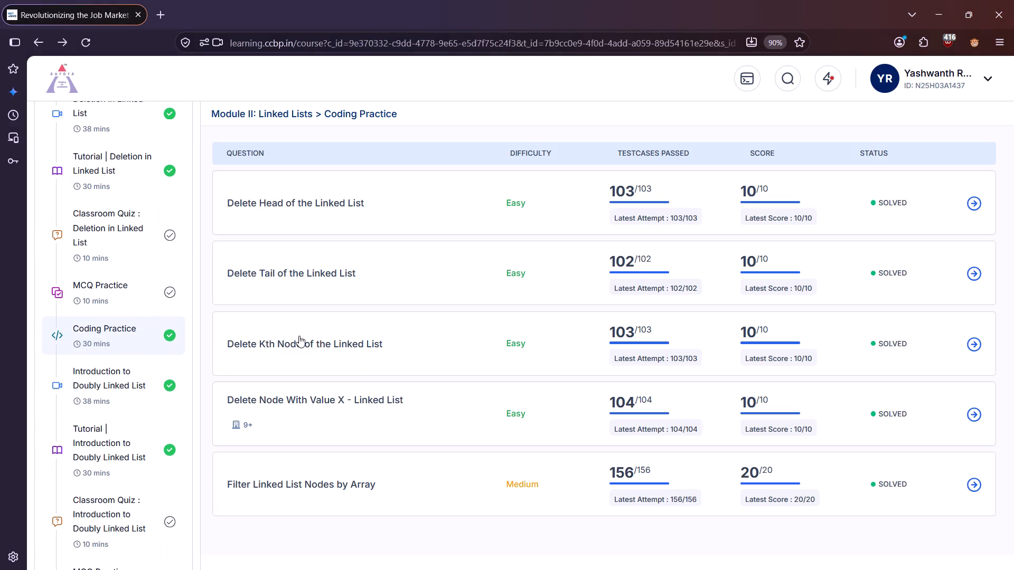
pyautogui.click(355, 368)
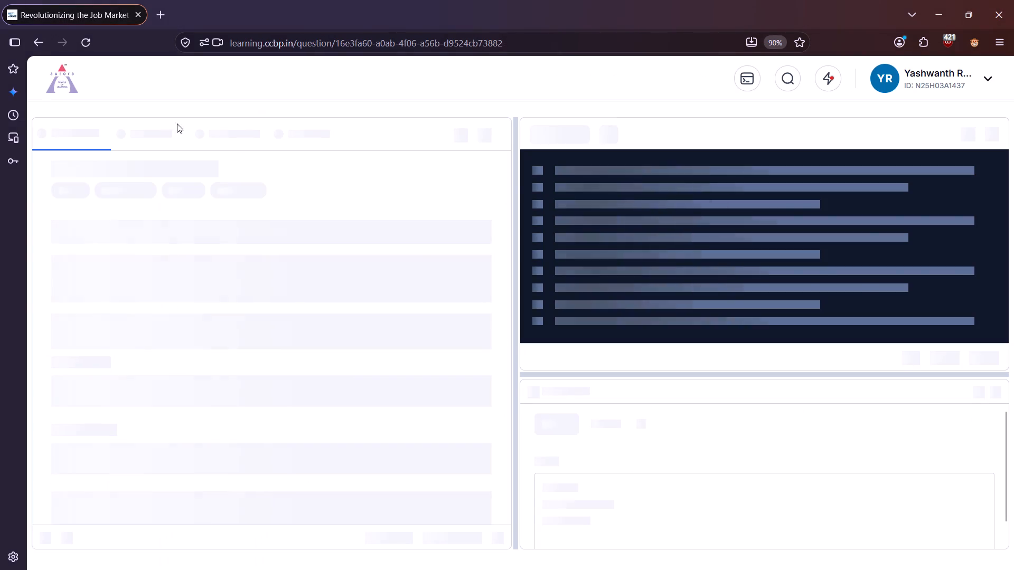
pyautogui.click(225, 148)
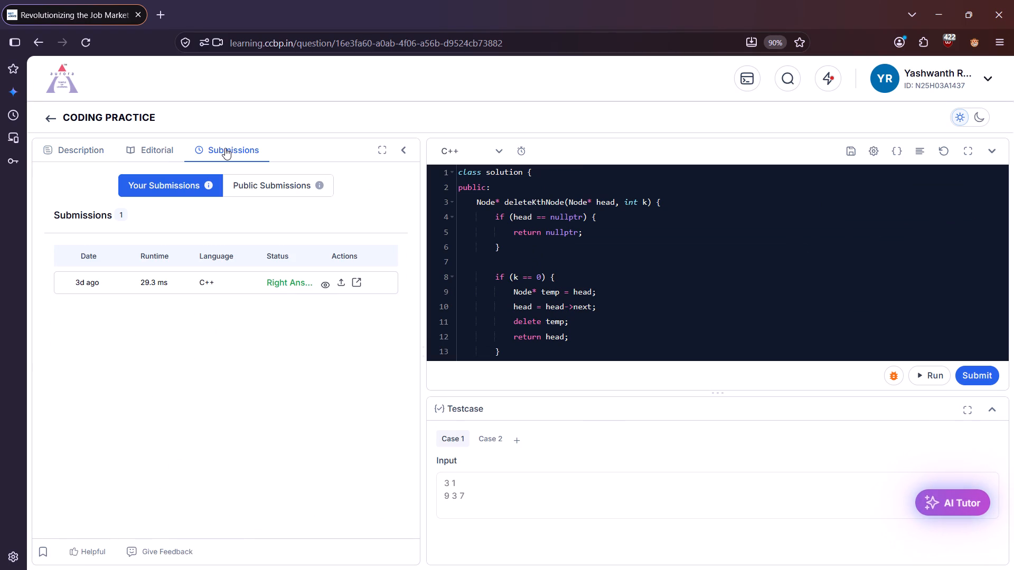
# Capture the browser window with the Delete Kth Node submissions and replace the selected screenshot above Q13 in Word with it.
pyautogui.press('Print')
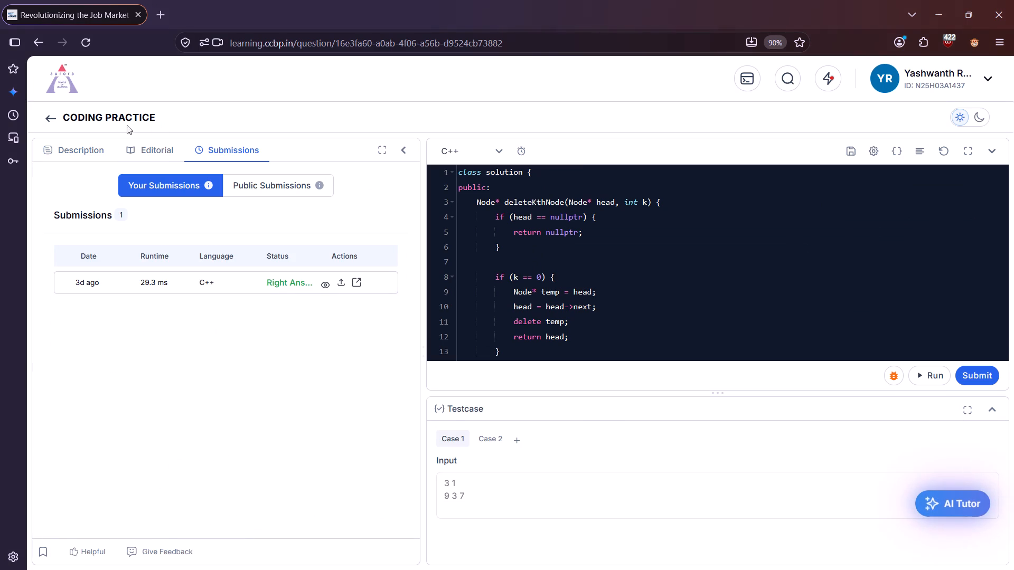
pyautogui.moveTo(21, 38); pyautogui.dragTo(616, 411)
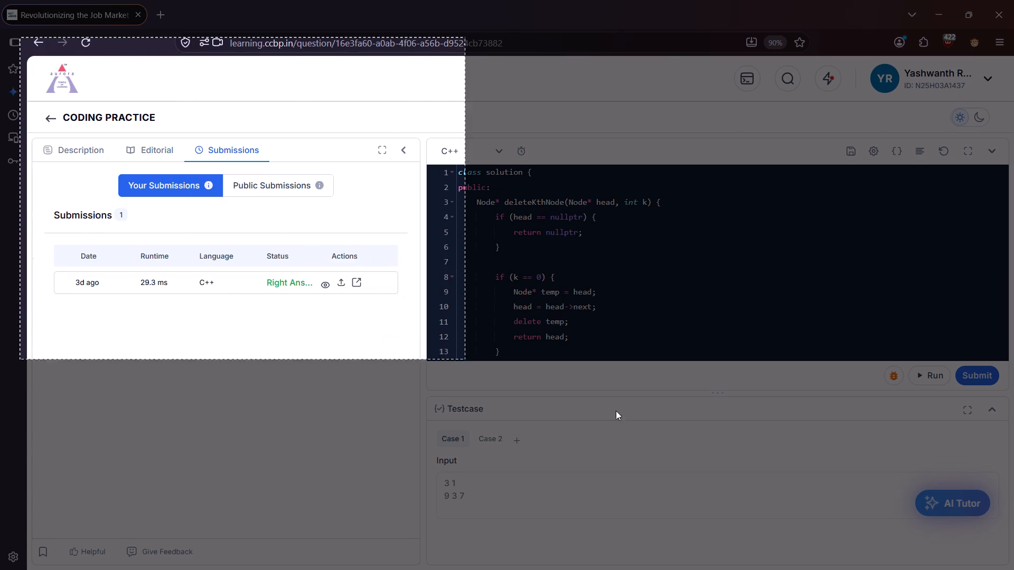
pyautogui.moveTo(616, 411); pyautogui.dragTo(1010, 566)
pyautogui.hotkey('alt', 'Tab')
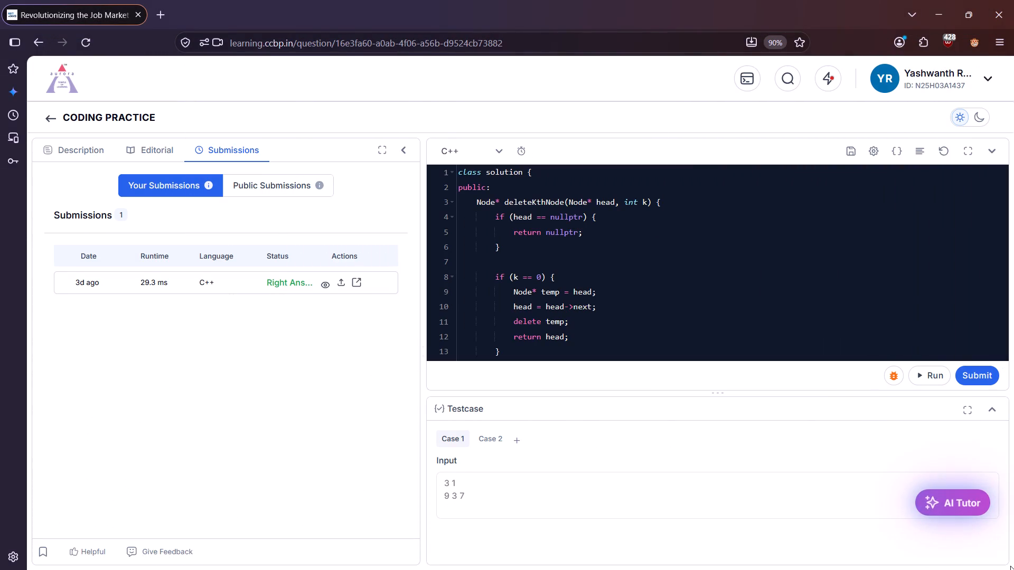
pyautogui.press('Delete')
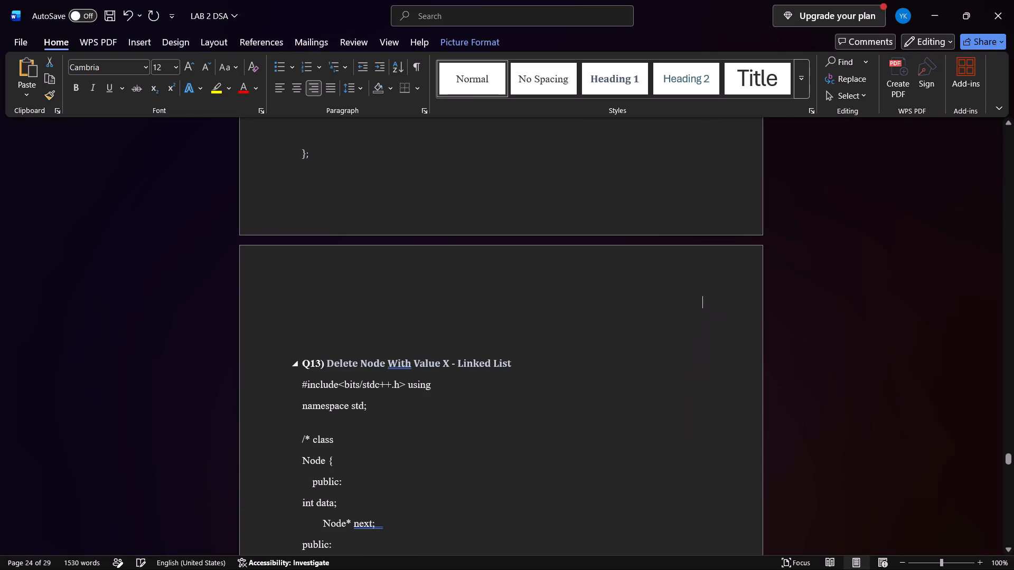
pyautogui.hotkey('ctrl', 'v')
# Select the old Delete Node With Value X screenshot above the Q14 heading in Word, and open that question's submissions in the browser.
pyautogui.scroll(-2, 418, 397)
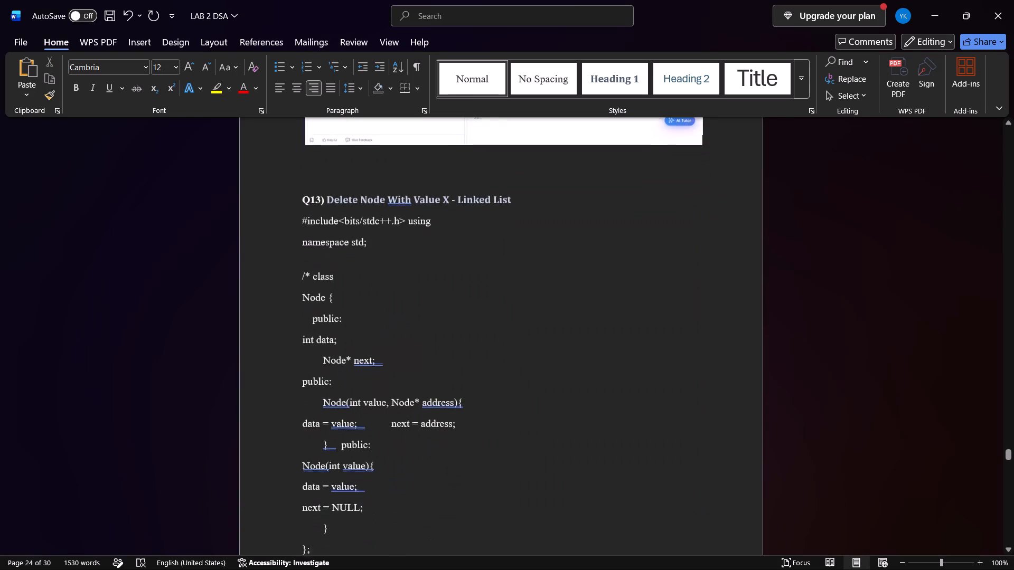
pyautogui.scroll(-3, 418, 397)
pyautogui.scroll(1, 418, 397)
pyautogui.scroll(-1, 418, 397)
pyautogui.scroll(4, 418, 397)
pyautogui.scroll(-2, 418, 397)
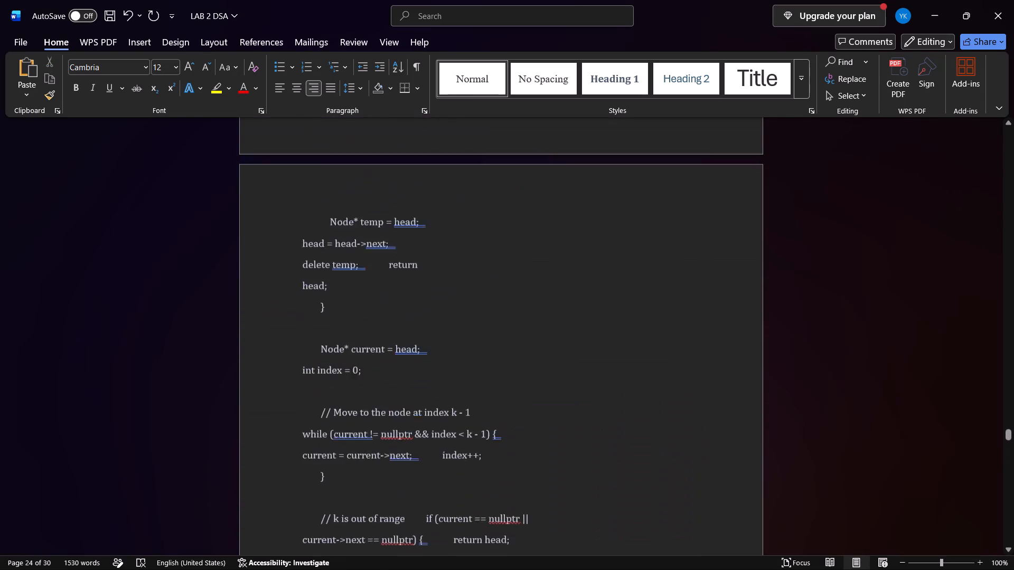
pyautogui.scroll(-5, 418, 397)
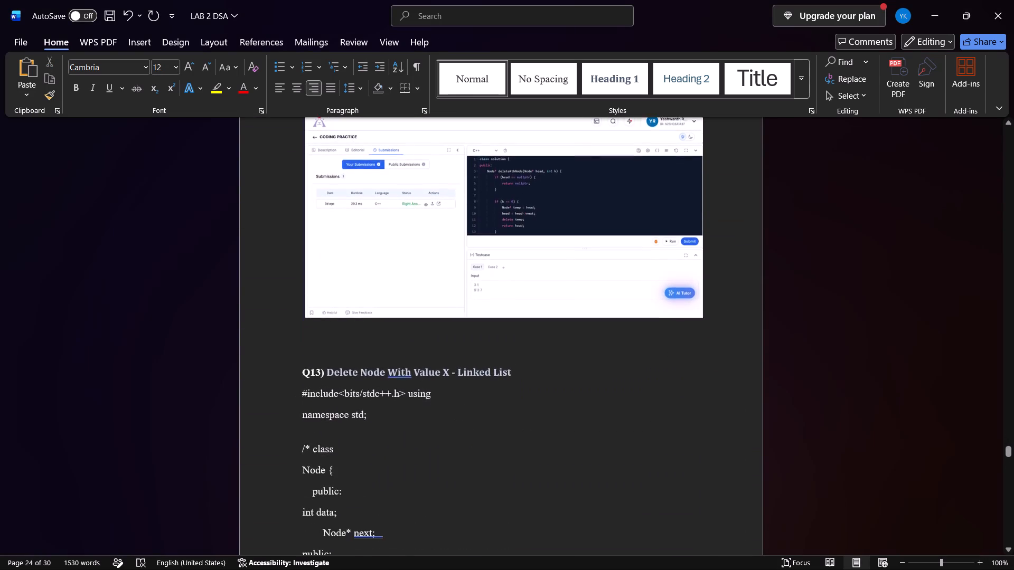
pyautogui.scroll(-5, 418, 397)
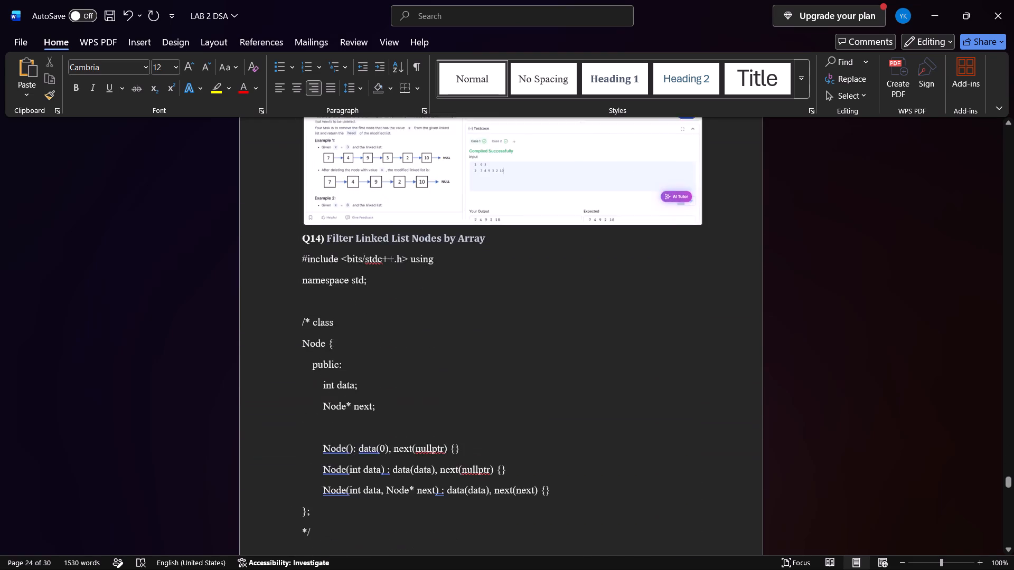
pyautogui.scroll(1, 448, 321)
pyautogui.click(462, 256)
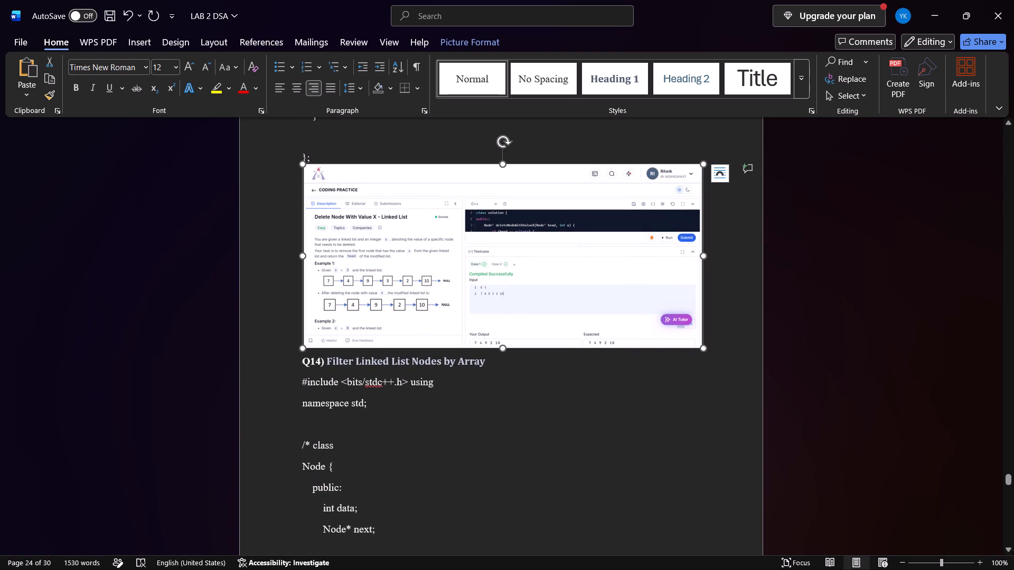
pyautogui.hotkey('alt', 'Tab')
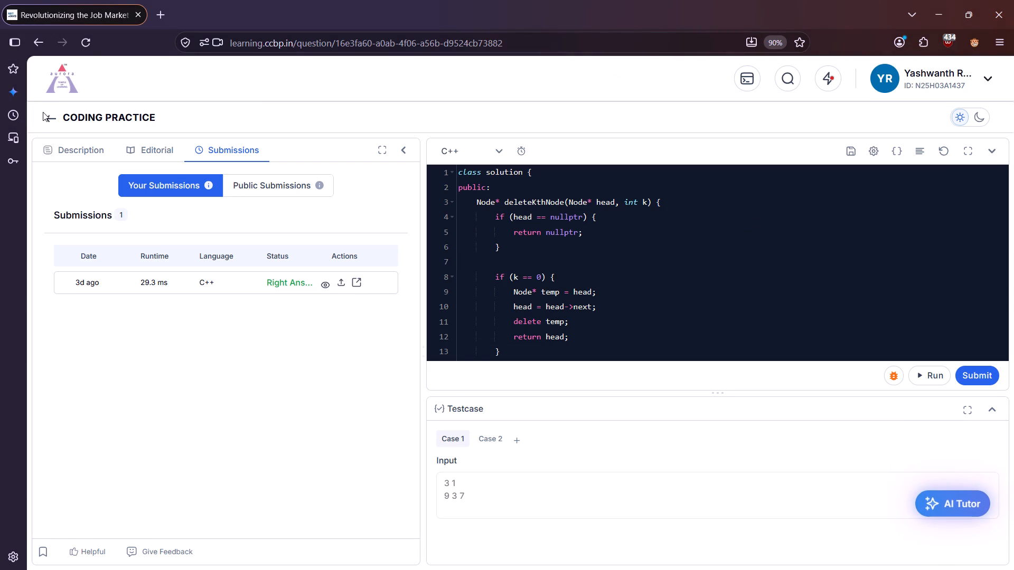
pyautogui.click(51, 119)
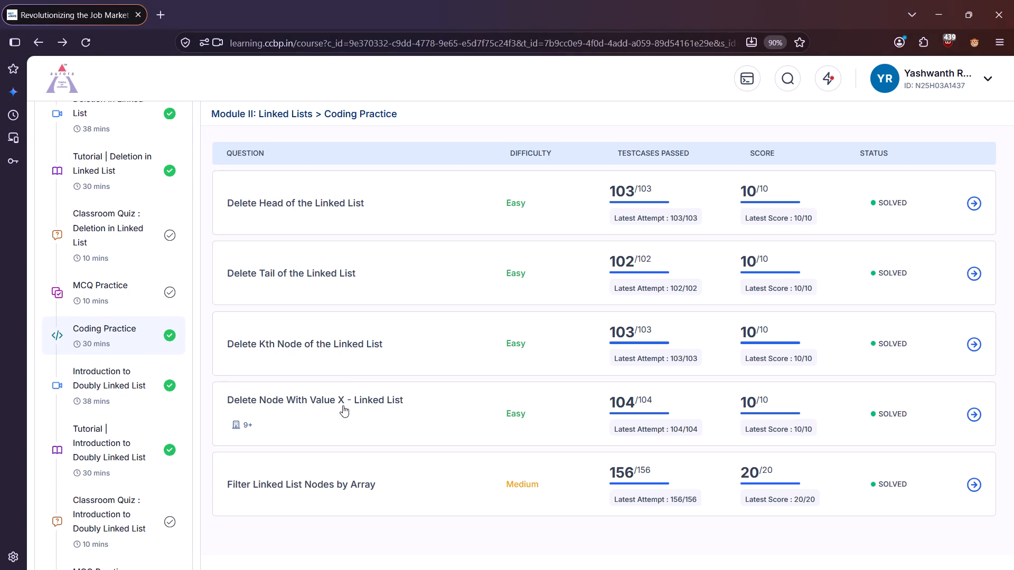
pyautogui.click(343, 405)
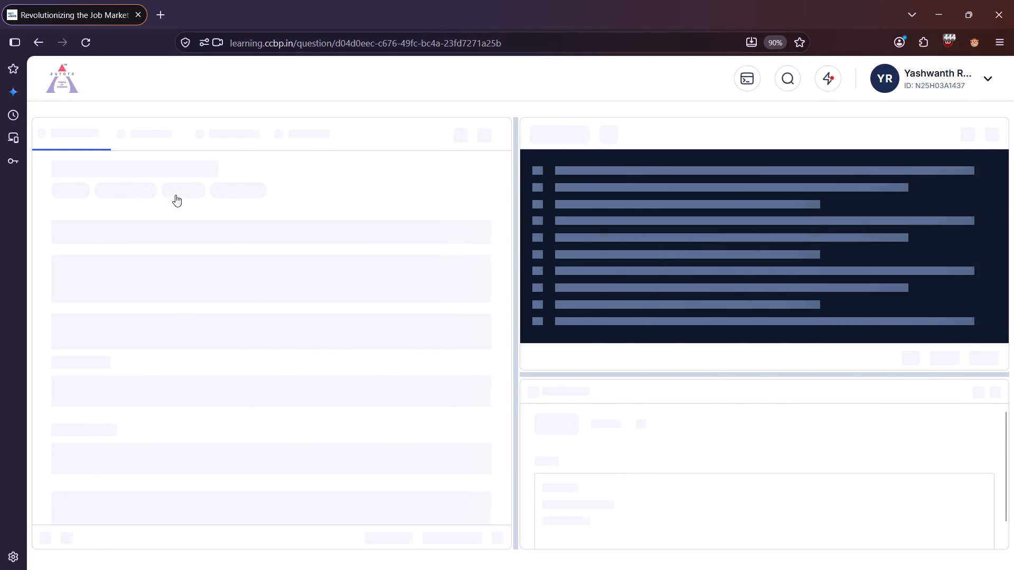
pyautogui.click(209, 150)
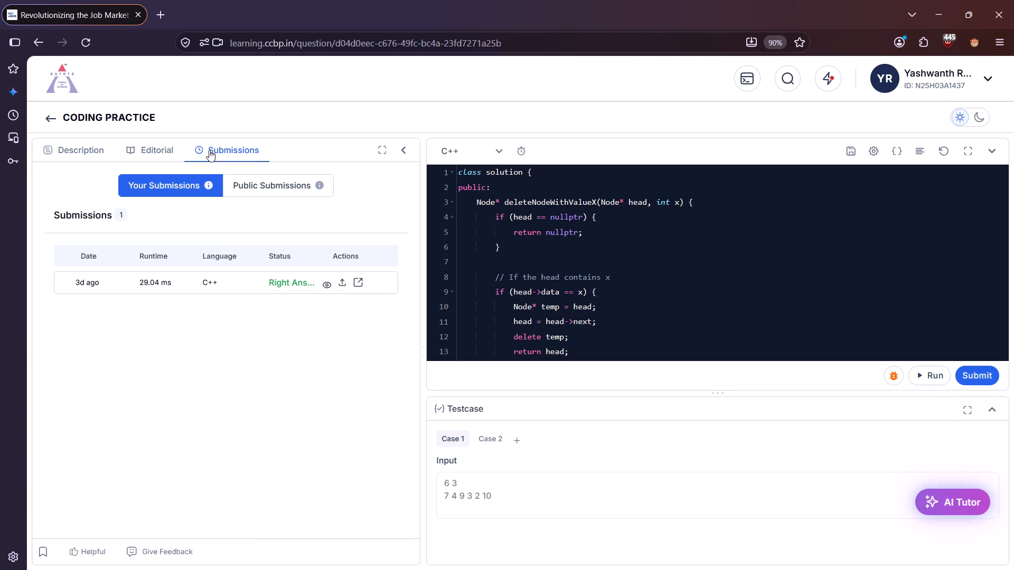
# Capture the browser window with the Delete Node With Value X submissions and replace the selected screenshot above Q14 in Word with it.
pyautogui.press('Print')
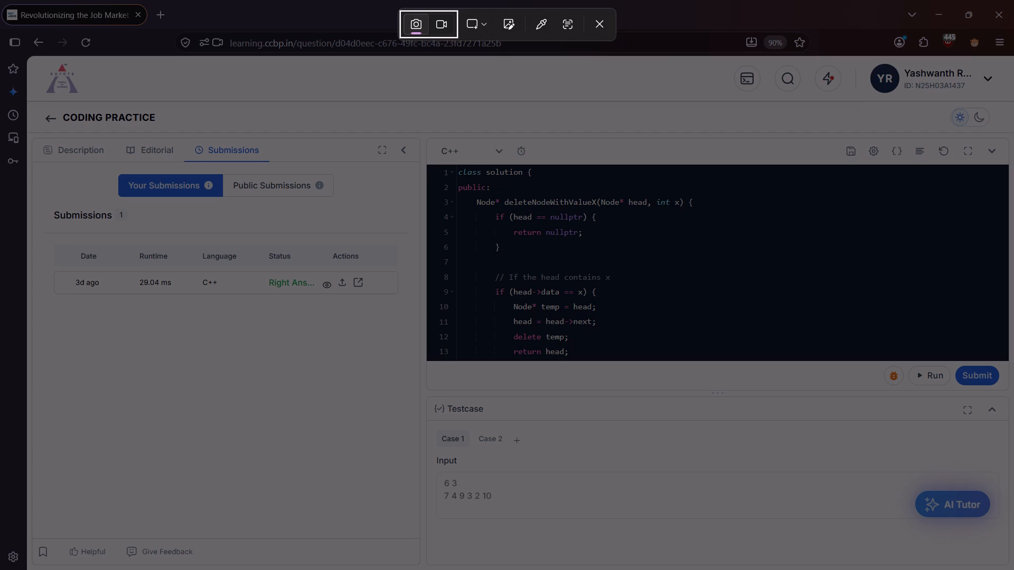
pyautogui.click(10, 13)
pyautogui.moveTo(9, 24); pyautogui.dragTo(1011, 568)
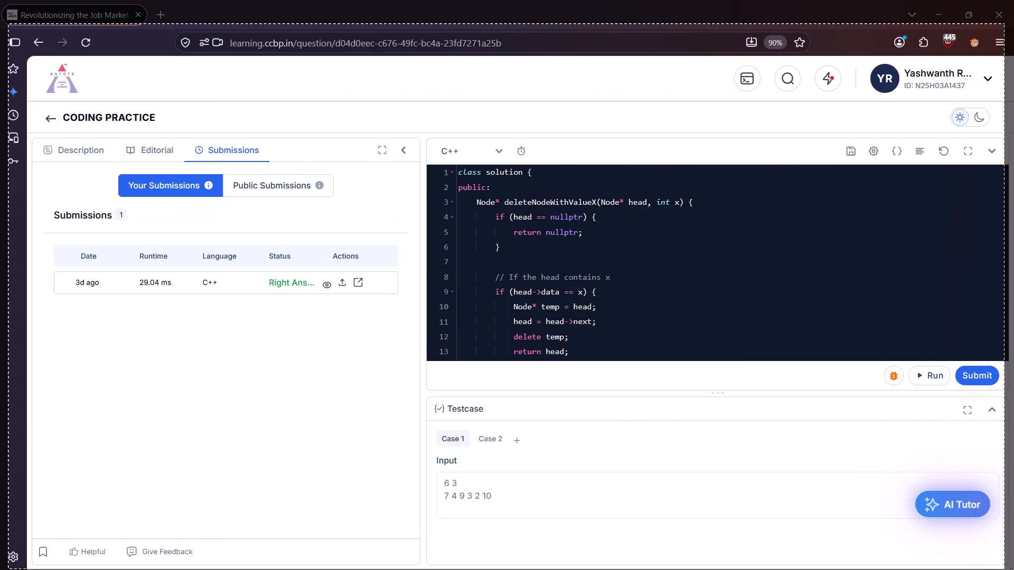
pyautogui.moveTo(1011, 568); pyautogui.dragTo(1013, 566)
pyautogui.hotkey('alt', 'Tab')
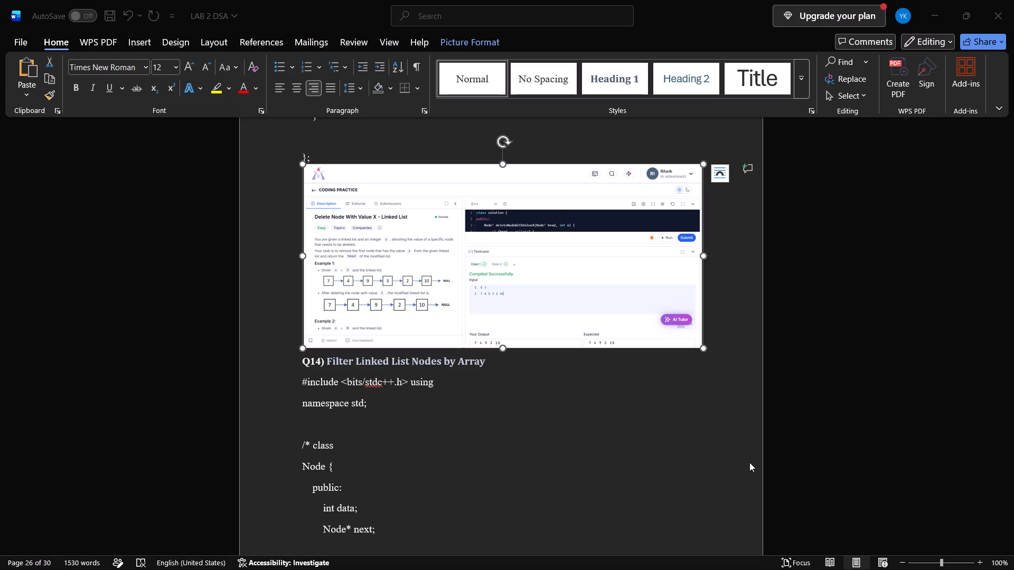
pyautogui.press('Delete')
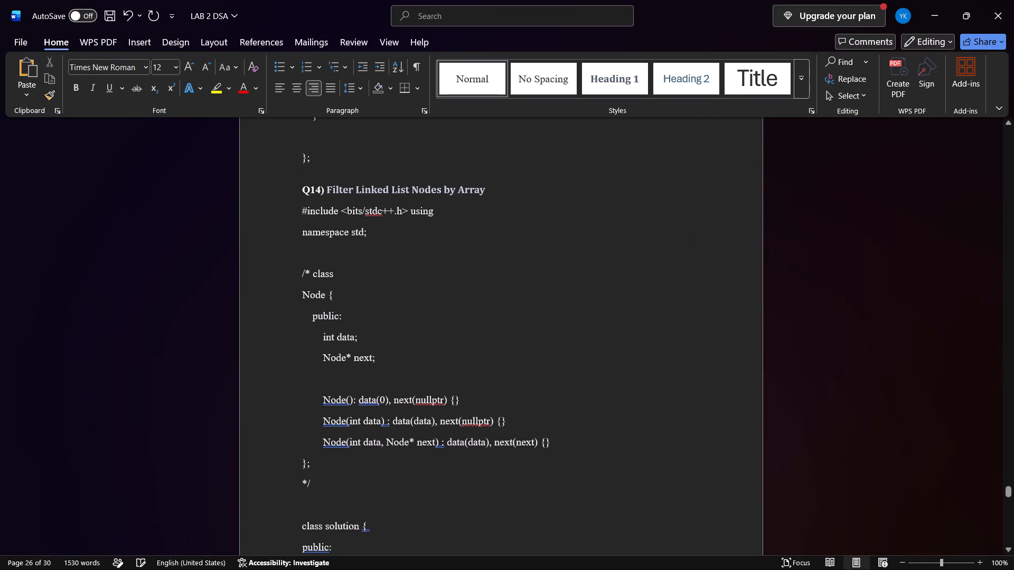
pyautogui.hotkey('ctrl', 'v')
# Select the old Filter Linked List Nodes by Array screenshot above Q15 in Word, and open that question's submissions in the browser.
pyautogui.scroll(-8, 397, 293)
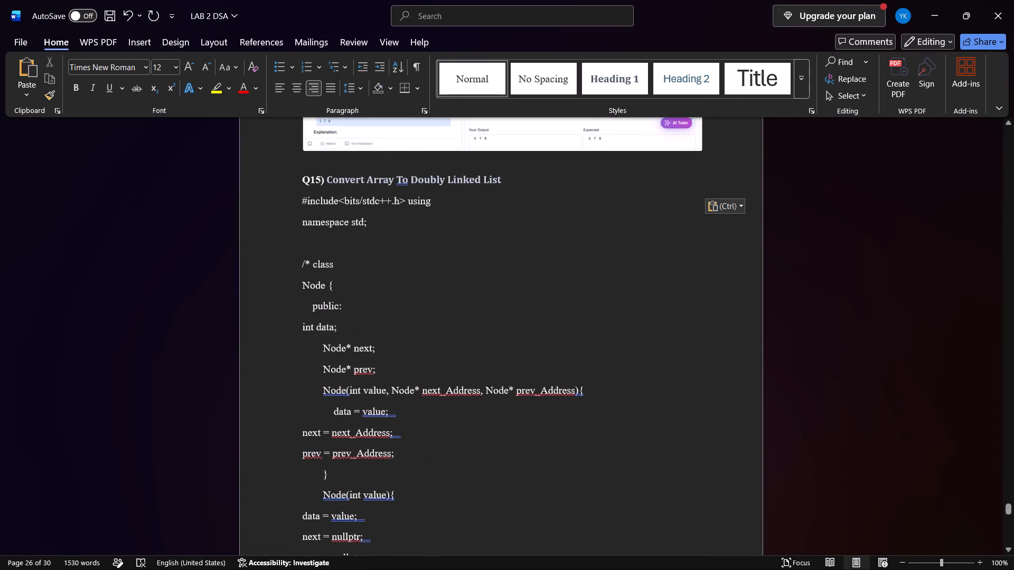
pyautogui.scroll(1, 421, 263)
pyautogui.click(435, 246)
pyautogui.hotkey('alt', 'Tab')
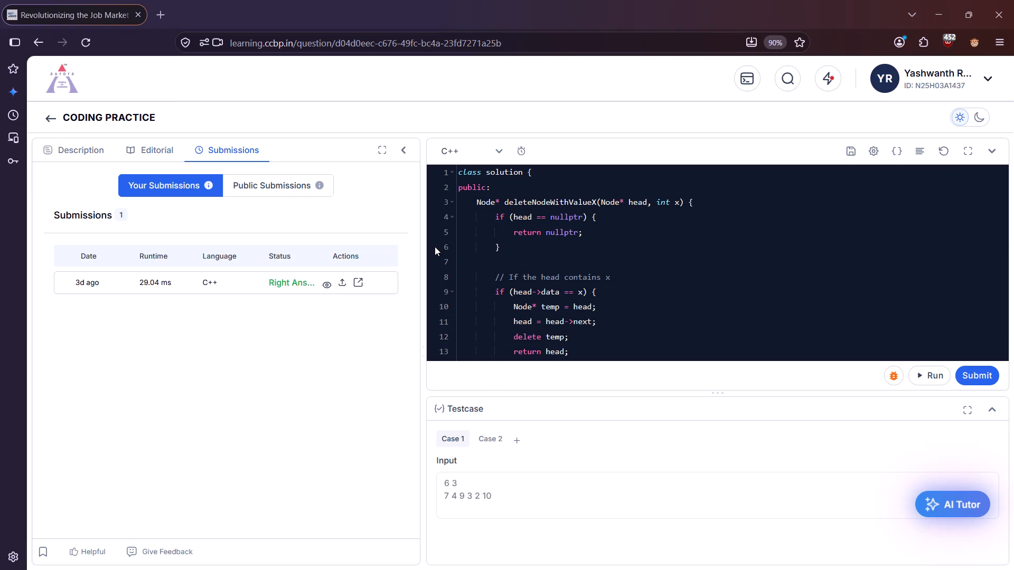
pyautogui.click(53, 116)
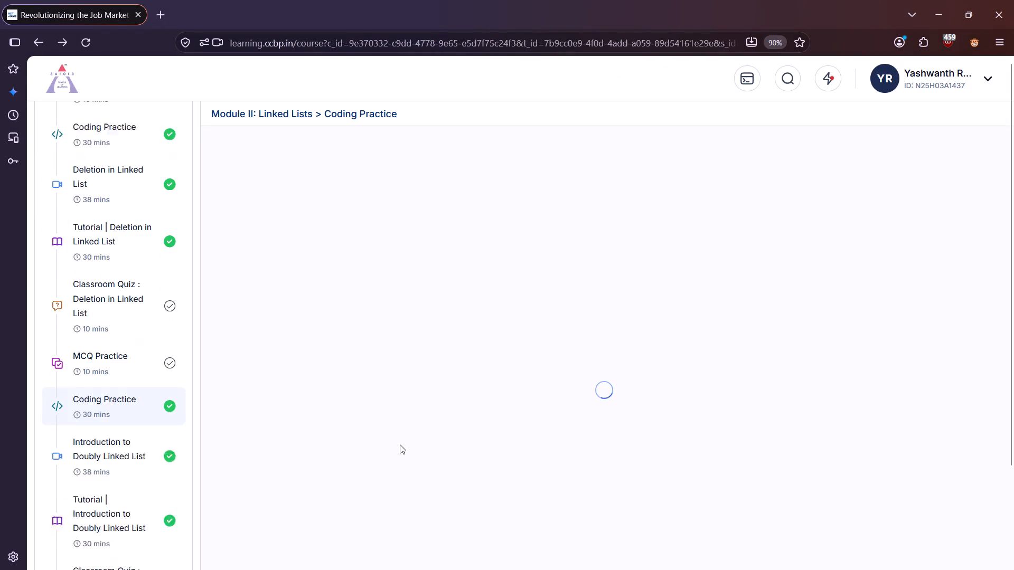
pyautogui.click(300, 478)
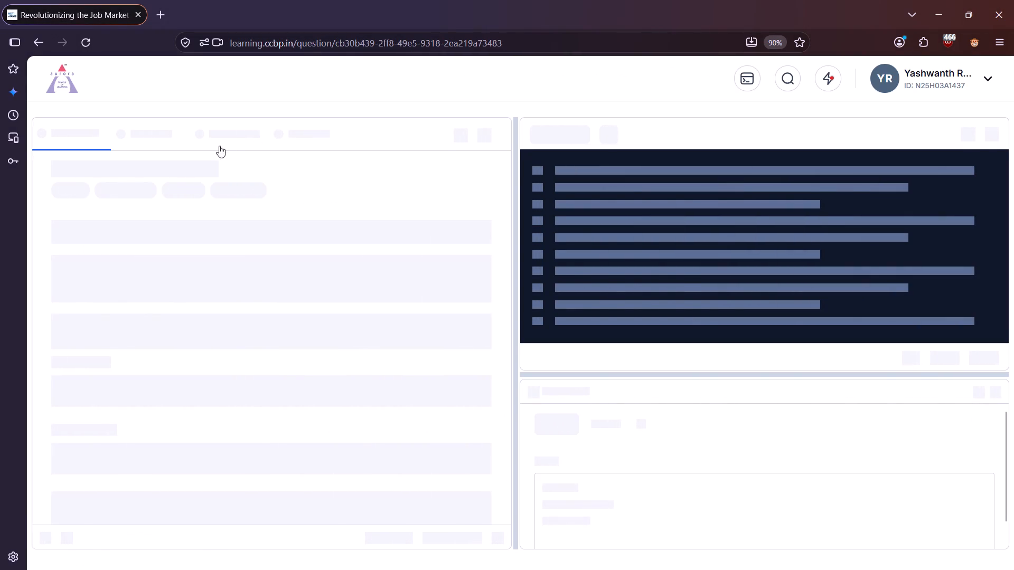
pyautogui.click(222, 153)
# Capture the browser window with the Filter Linked List Nodes by Array submissions and replace the selected screenshot above Q15 in Word.
pyautogui.press('Print')
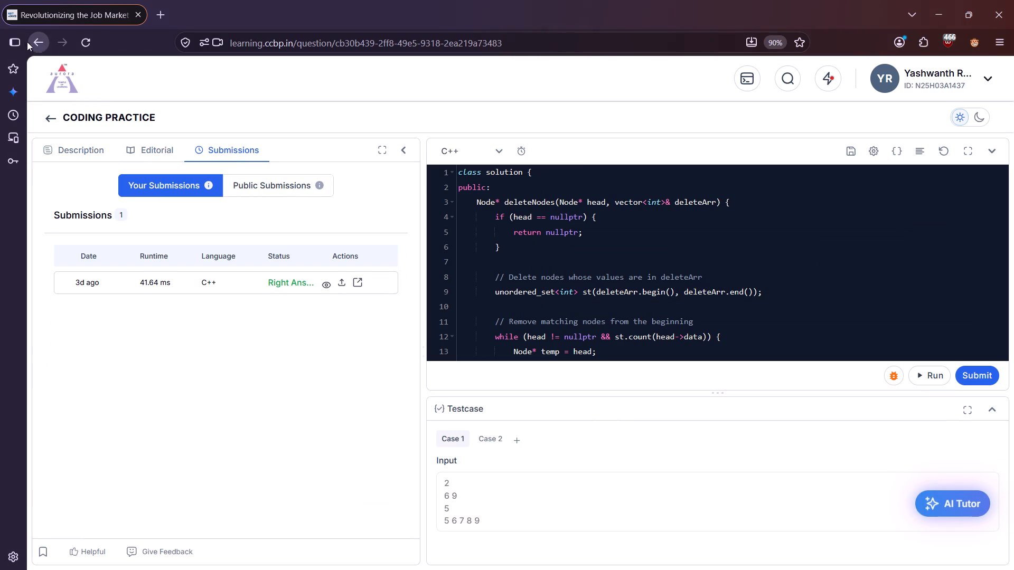
pyautogui.moveTo(11, 7); pyautogui.dragTo(1012, 568)
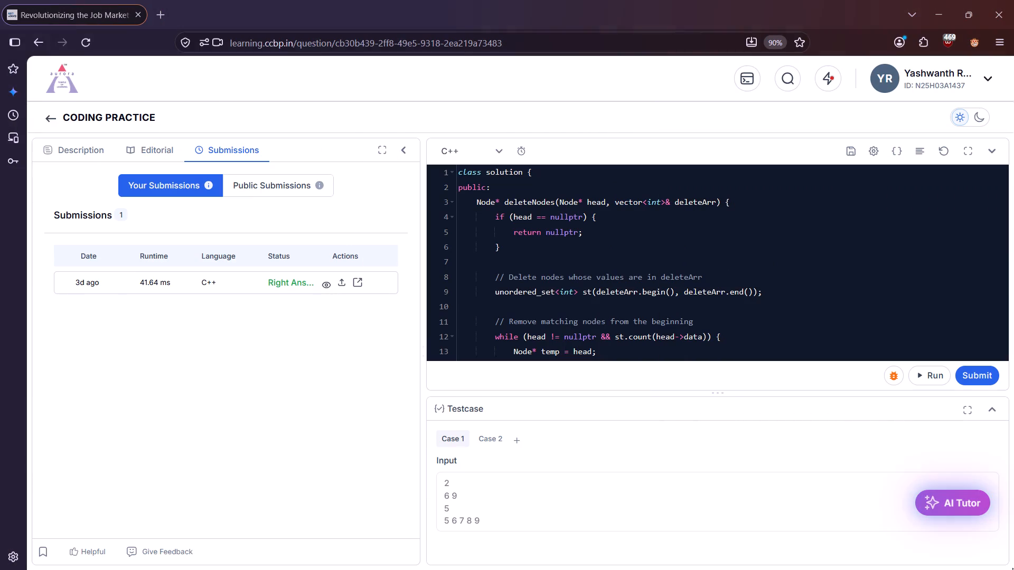
pyautogui.hotkey('alt', 'Tab')
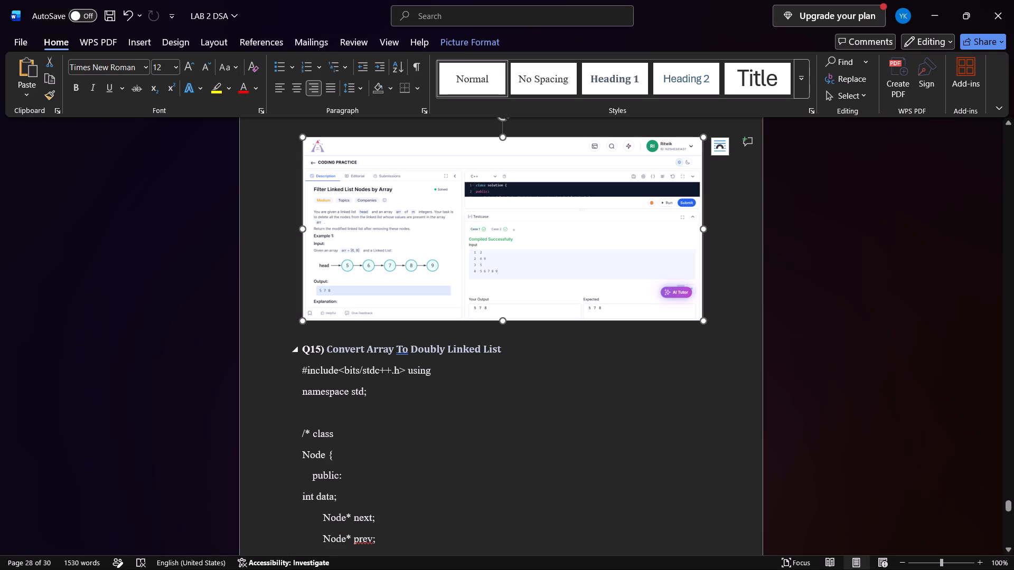
pyautogui.press('Delete')
pyautogui.hotkey('ctrl', 'v')
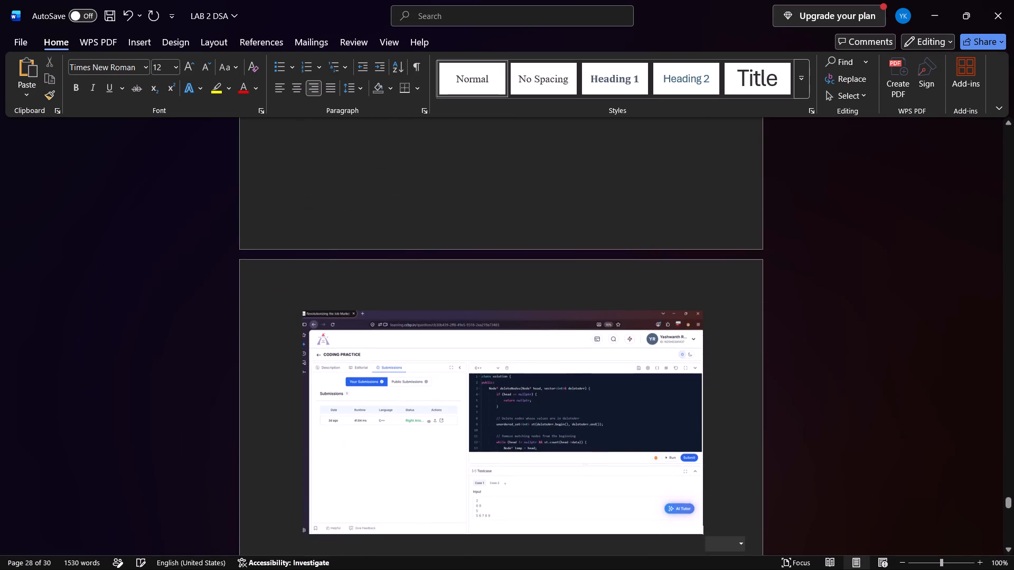
# Select the old Convert Array To Doubly Linked List screenshot that ends Q15 on the last page of the Word document.
pyautogui.scroll(-7, 479, 369)
pyautogui.scroll(3, 479, 369)
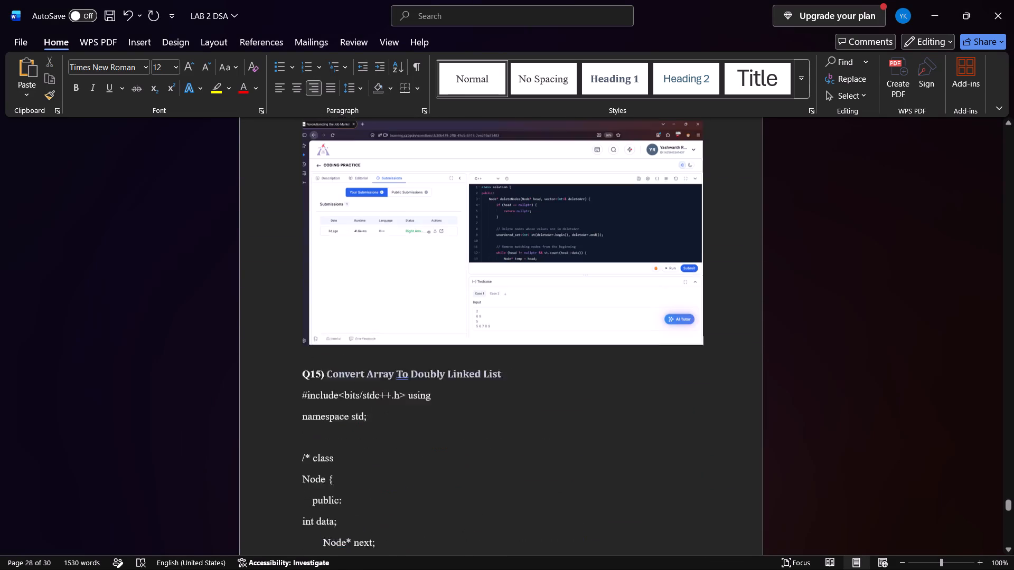
pyautogui.scroll(-10, 479, 369)
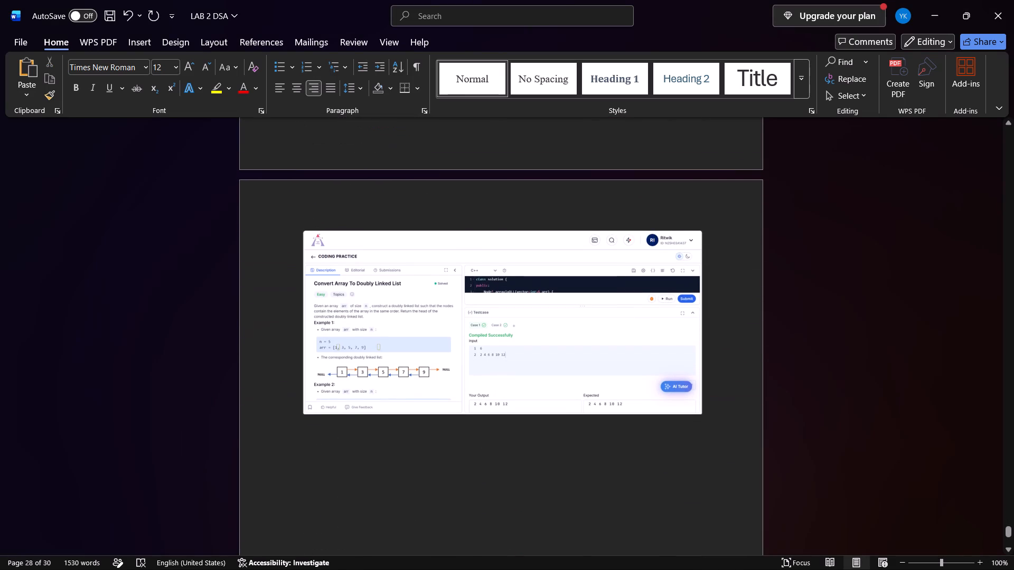
pyautogui.click(403, 319)
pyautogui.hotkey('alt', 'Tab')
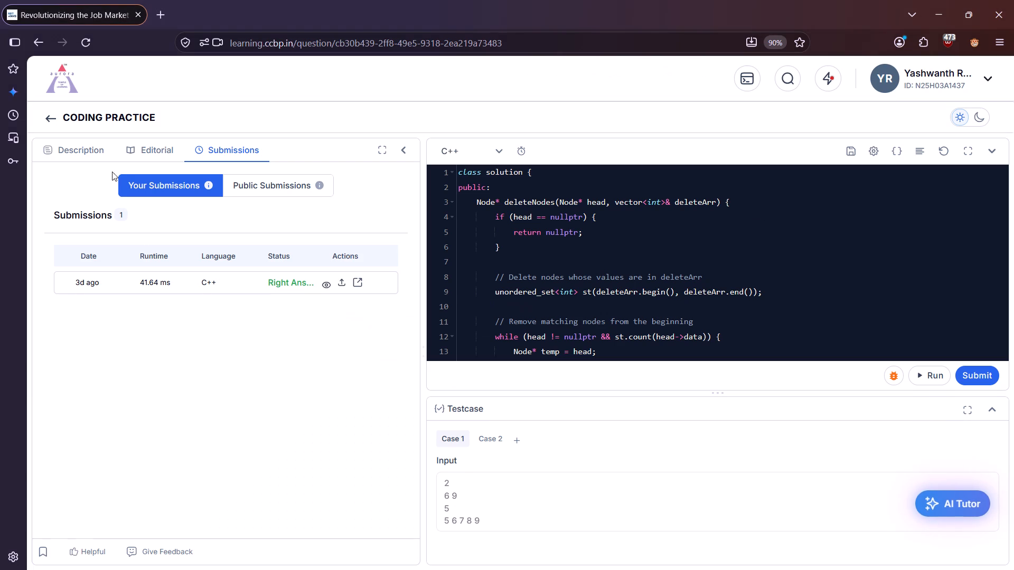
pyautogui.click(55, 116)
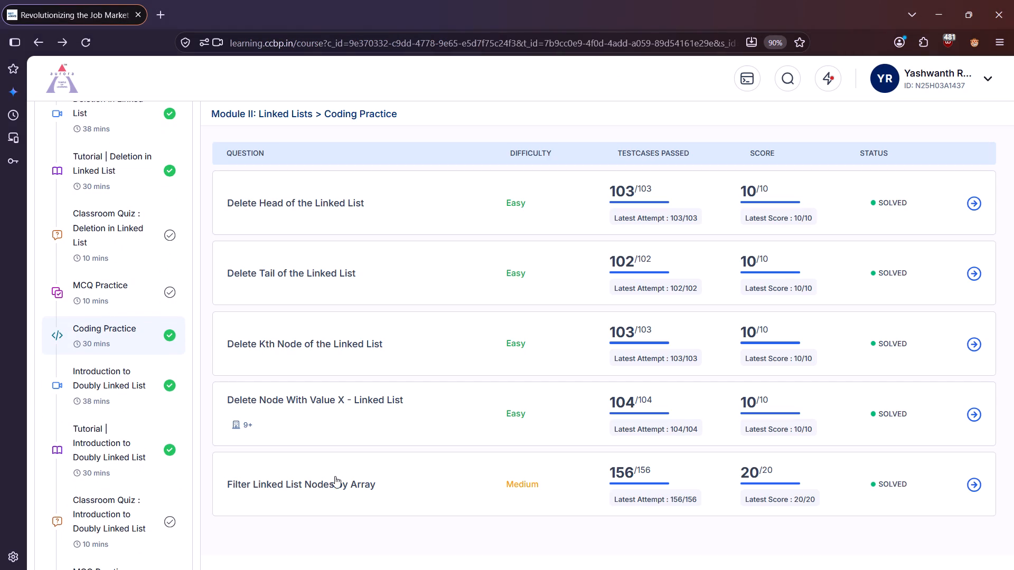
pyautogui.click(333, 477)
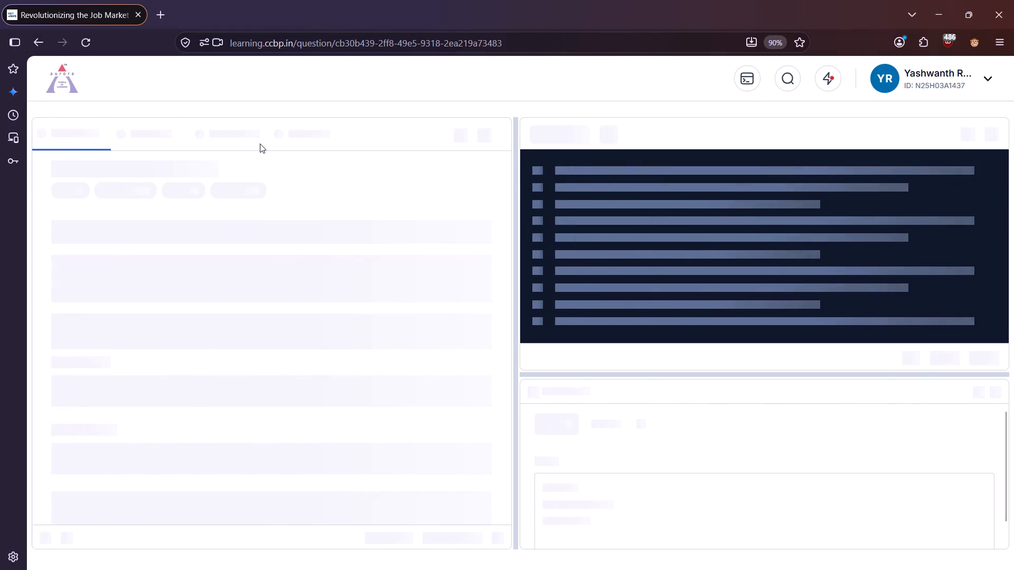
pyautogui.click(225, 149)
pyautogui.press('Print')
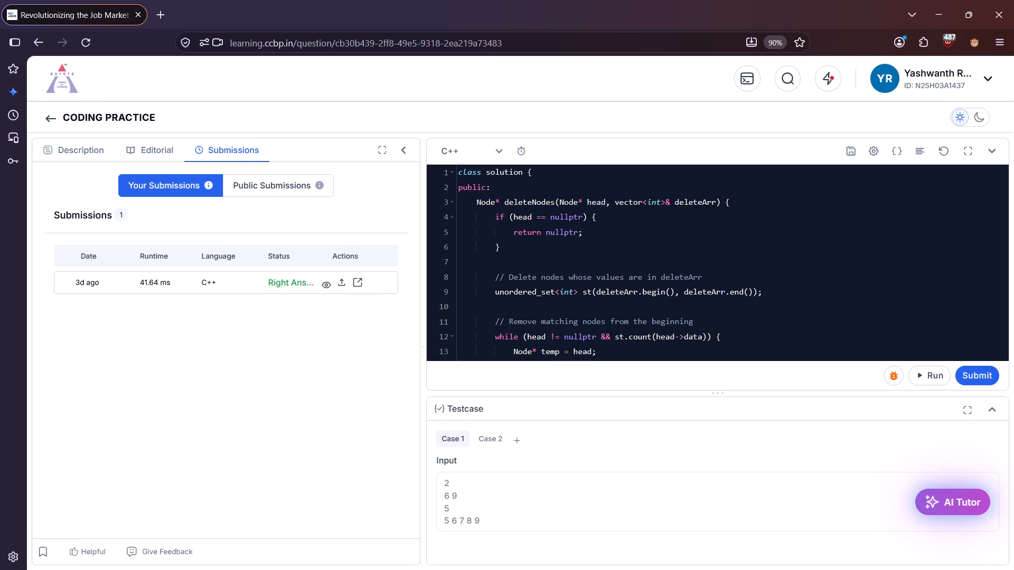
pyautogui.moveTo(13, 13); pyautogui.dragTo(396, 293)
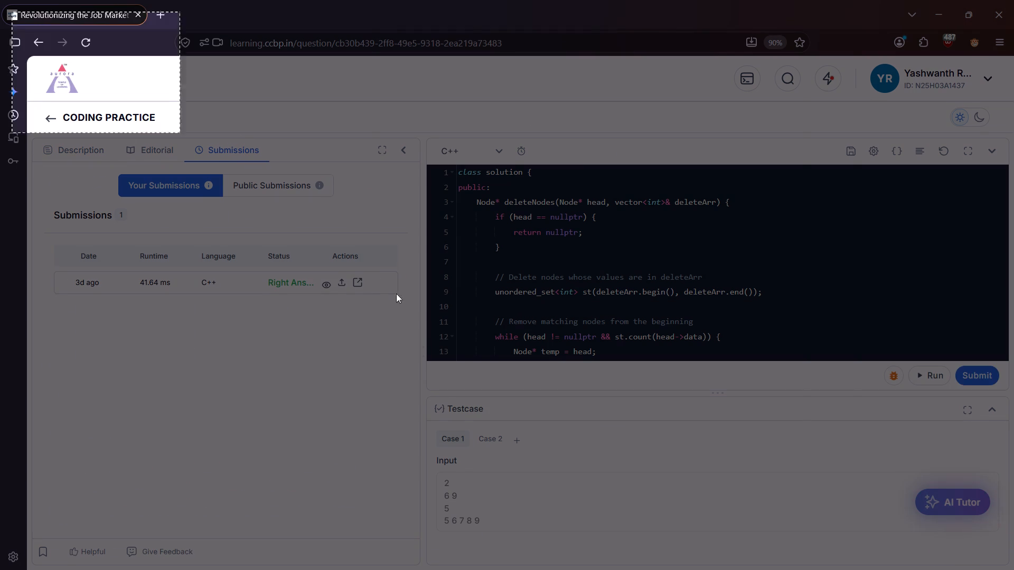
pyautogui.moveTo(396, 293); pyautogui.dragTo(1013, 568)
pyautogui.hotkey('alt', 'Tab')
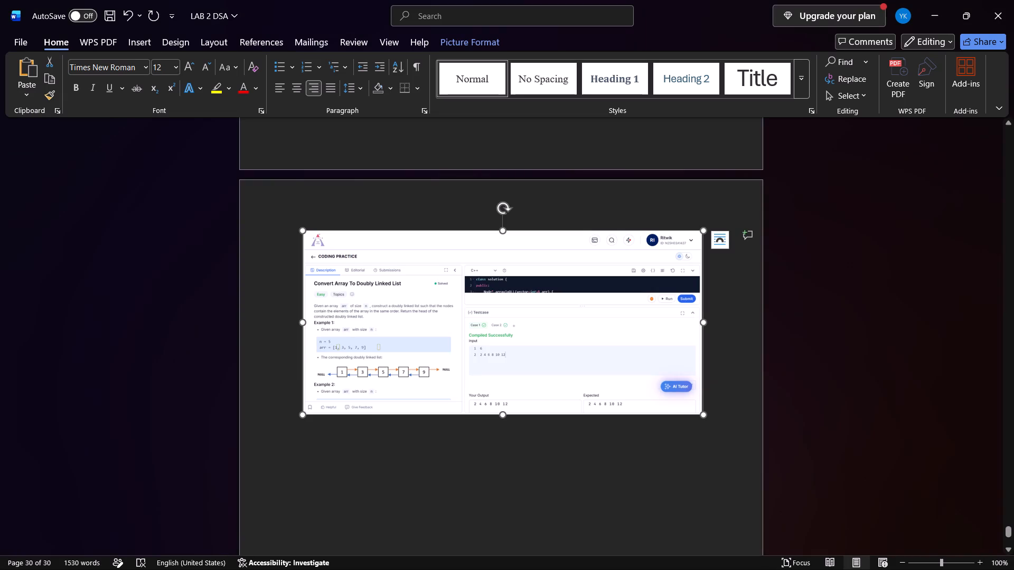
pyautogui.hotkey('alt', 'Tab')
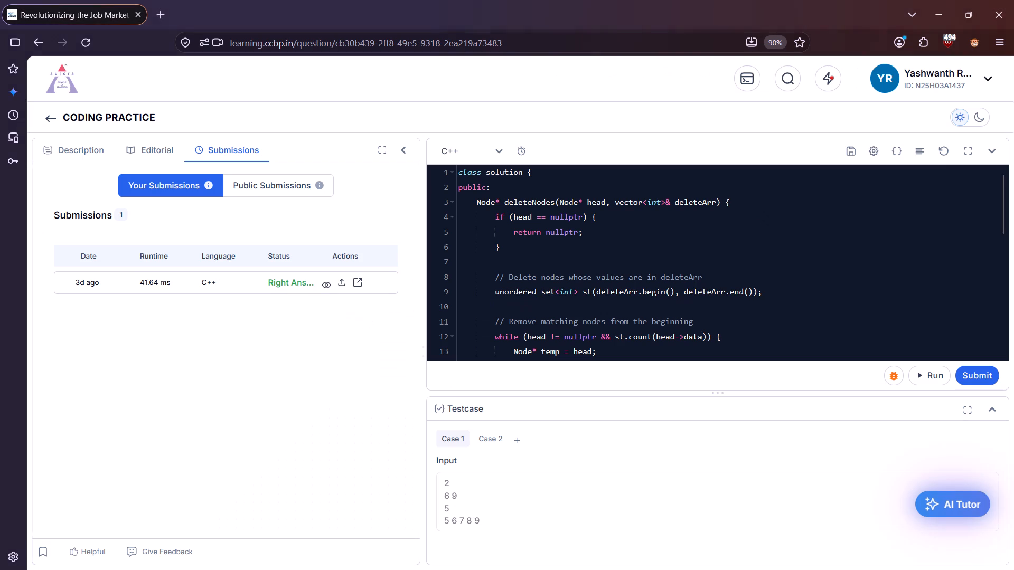
# Open the submissions of the Convert Array To Doubly Linked List question from the doubly linked list introduction's coding practice in the browser.
pyautogui.click(49, 113)
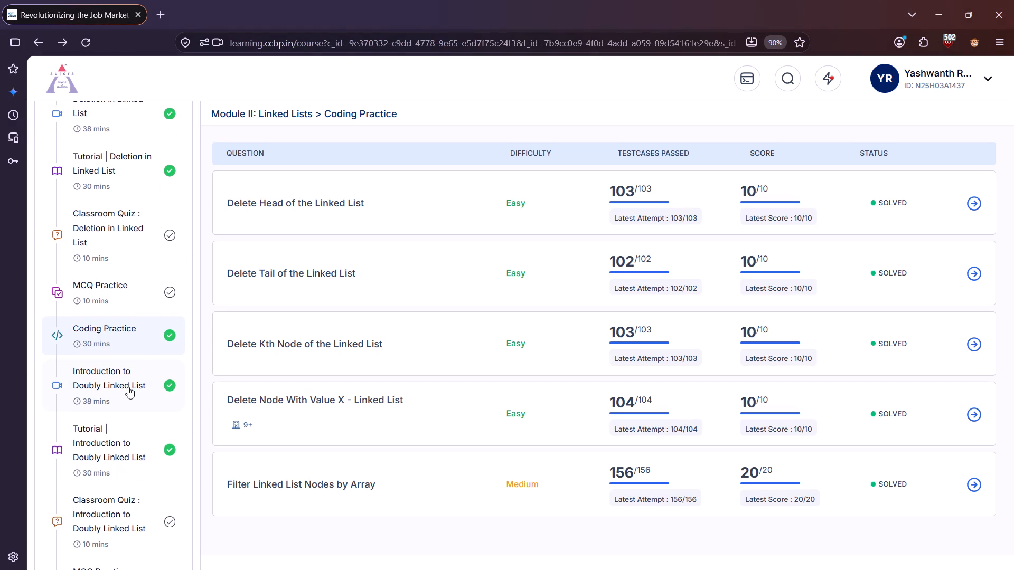
pyautogui.scroll(-3, 128, 387)
pyautogui.click(107, 433)
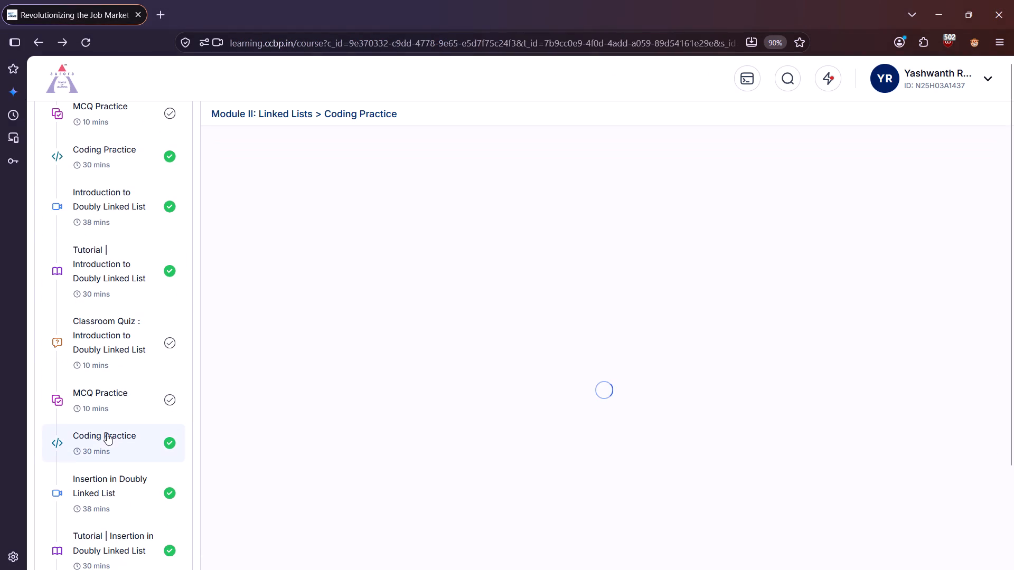
pyautogui.click(274, 210)
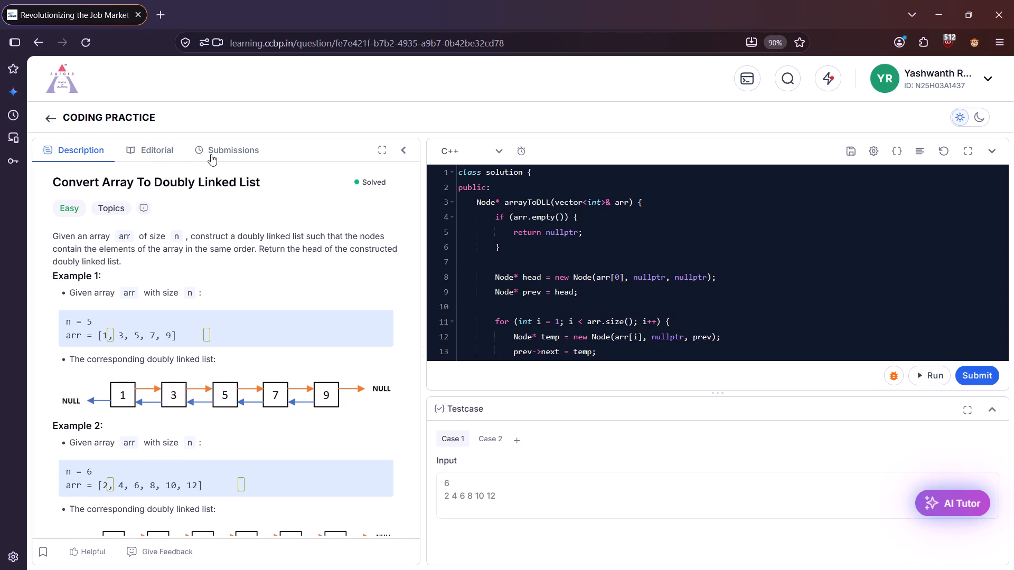
pyautogui.click(211, 154)
# Capture the Convert Array To Doubly Linked List page area and replace the selected old screenshot ending Q15 in Word with it.
pyautogui.press('Print')
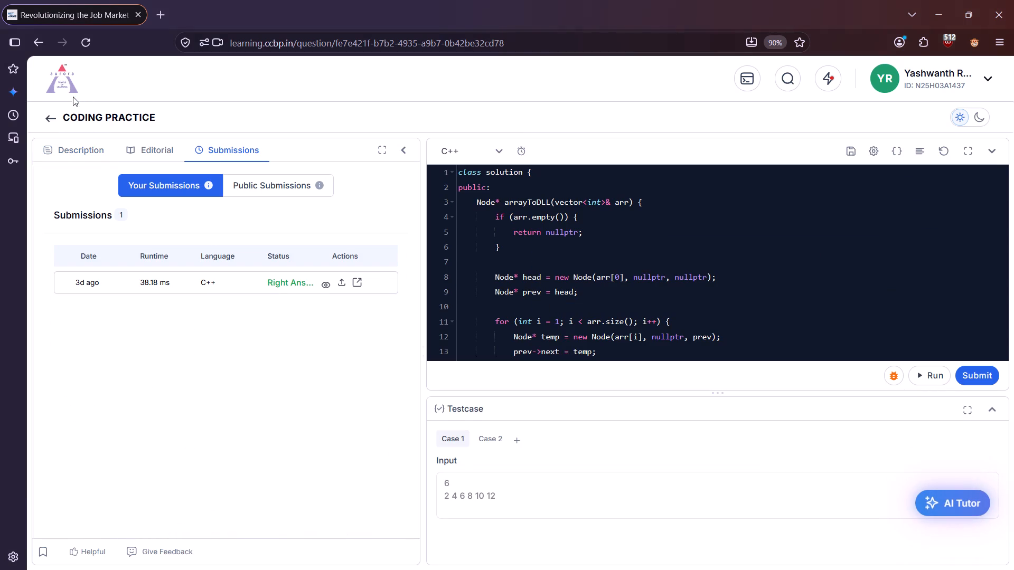
pyautogui.moveTo(25, 52); pyautogui.dragTo(906, 564)
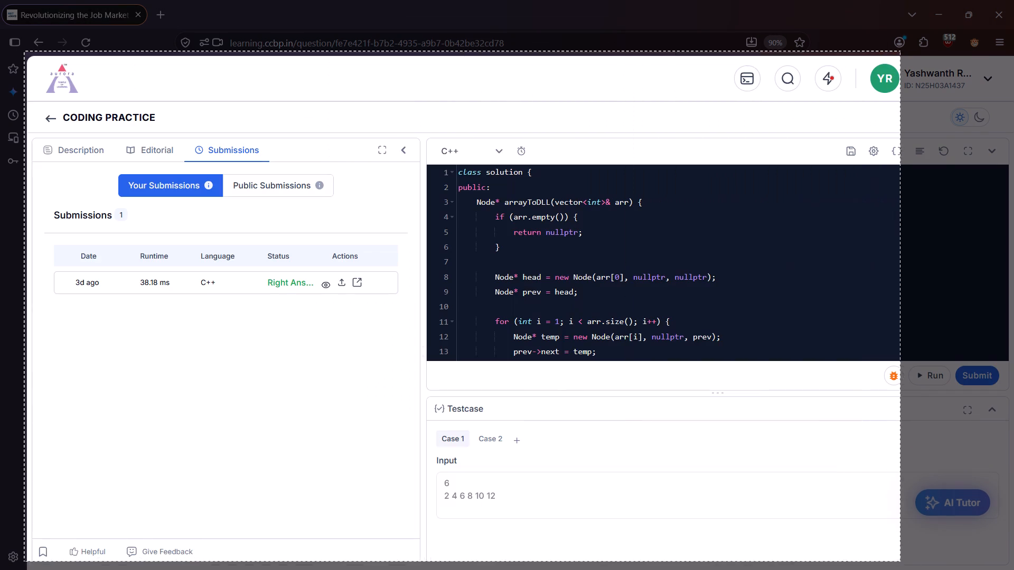
pyautogui.moveTo(906, 564); pyautogui.dragTo(947, 569)
pyautogui.hotkey('alt', 'Tab')
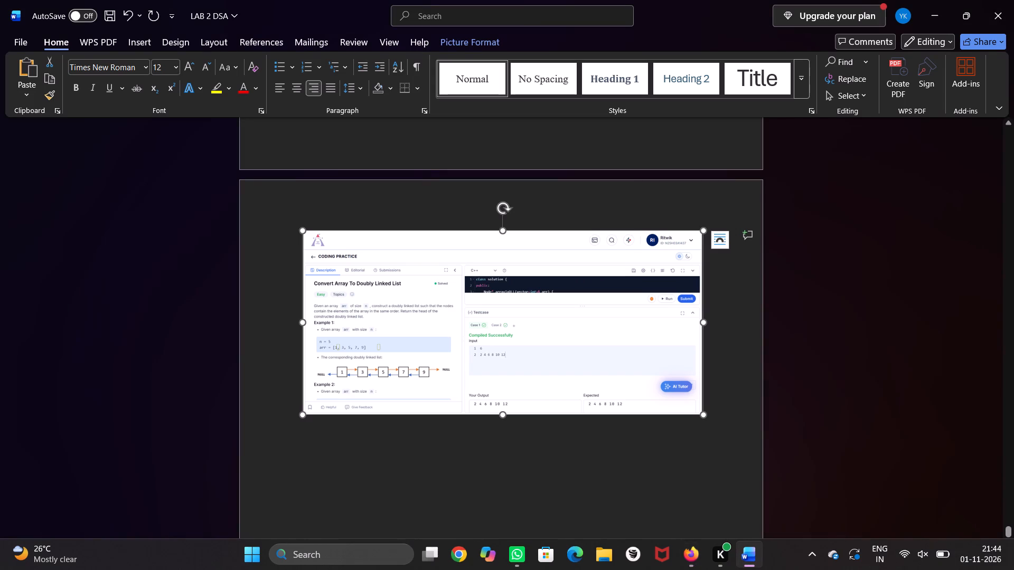
pyautogui.press('Delete')
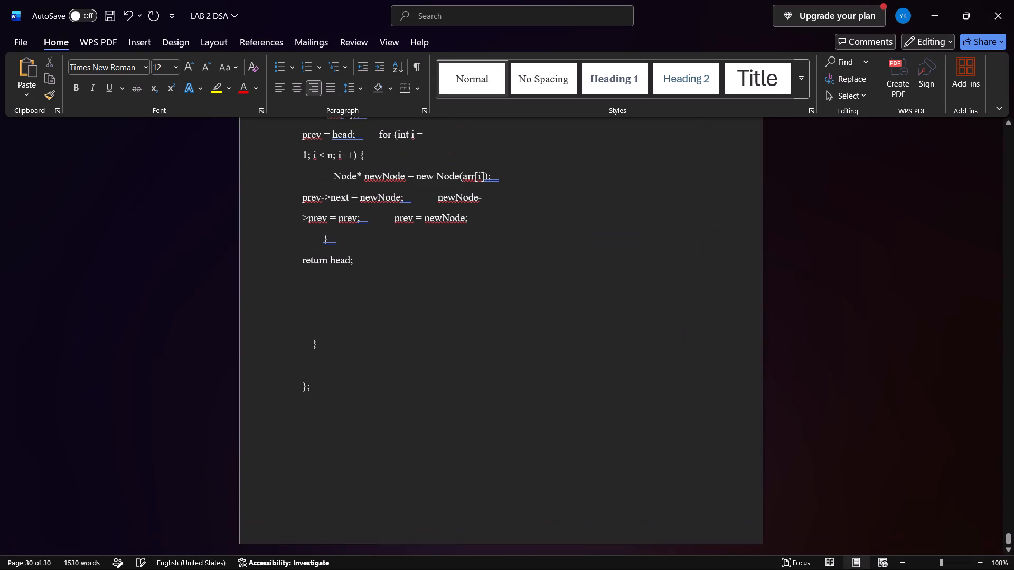
pyautogui.hotkey('ctrl', 'v')
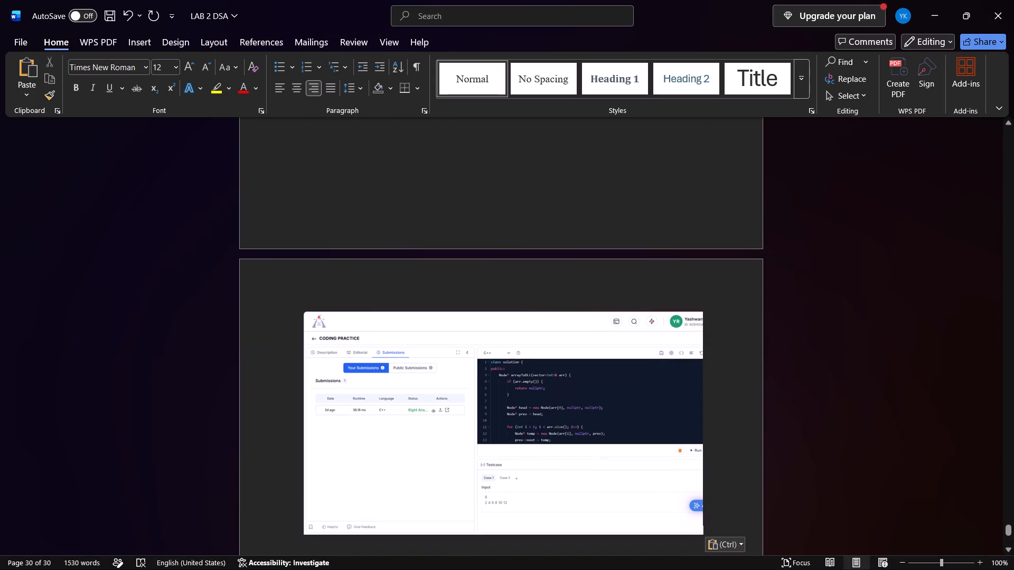
# Replace the partial Q15 capture in Word with a new capture of the whole browser window showing the Convert Array To Doubly Linked List submissions.
pyautogui.click(483, 346)
pyautogui.press('Delete')
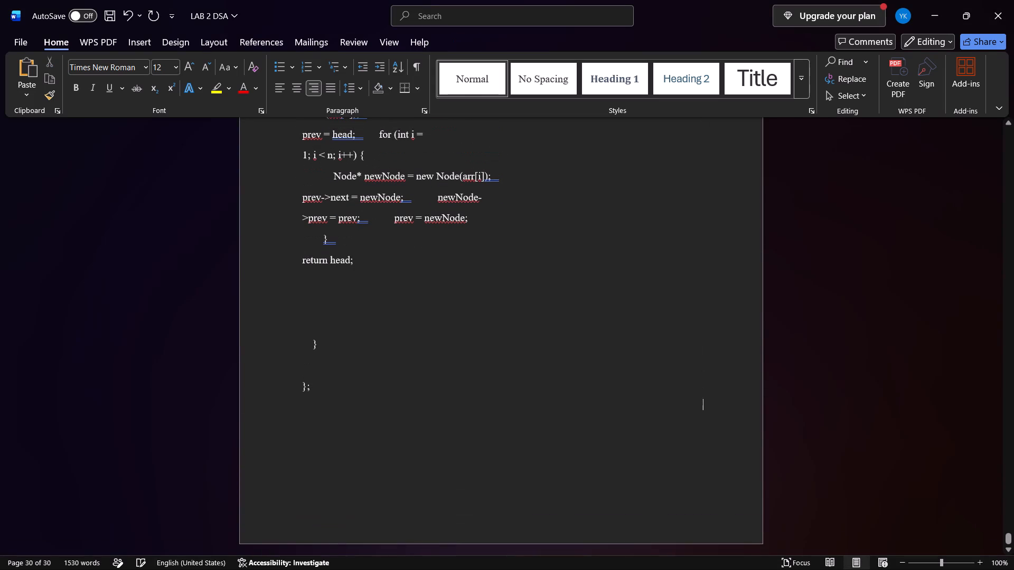
pyautogui.hotkey('alt', 'Tab')
pyautogui.press('Print')
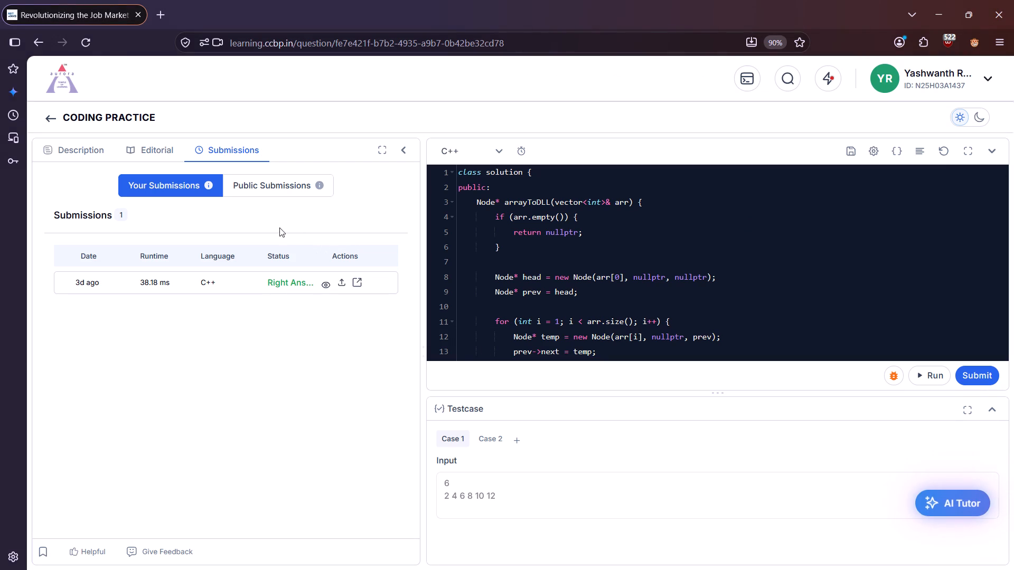
pyautogui.moveTo(12, 11); pyautogui.dragTo(1013, 569)
pyautogui.hotkey('alt', 'Tab')
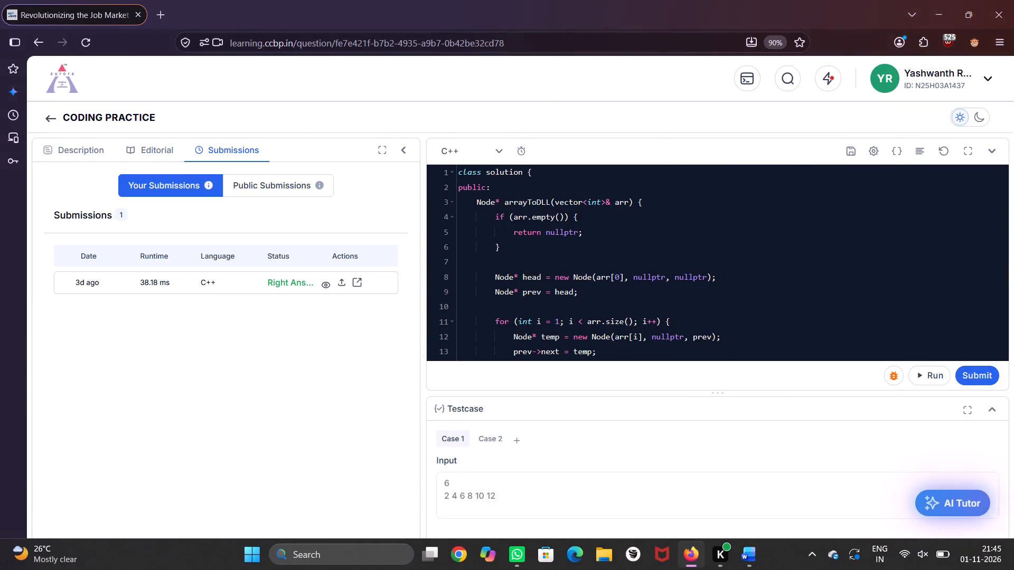
pyautogui.hotkey('ctrl', 'v')
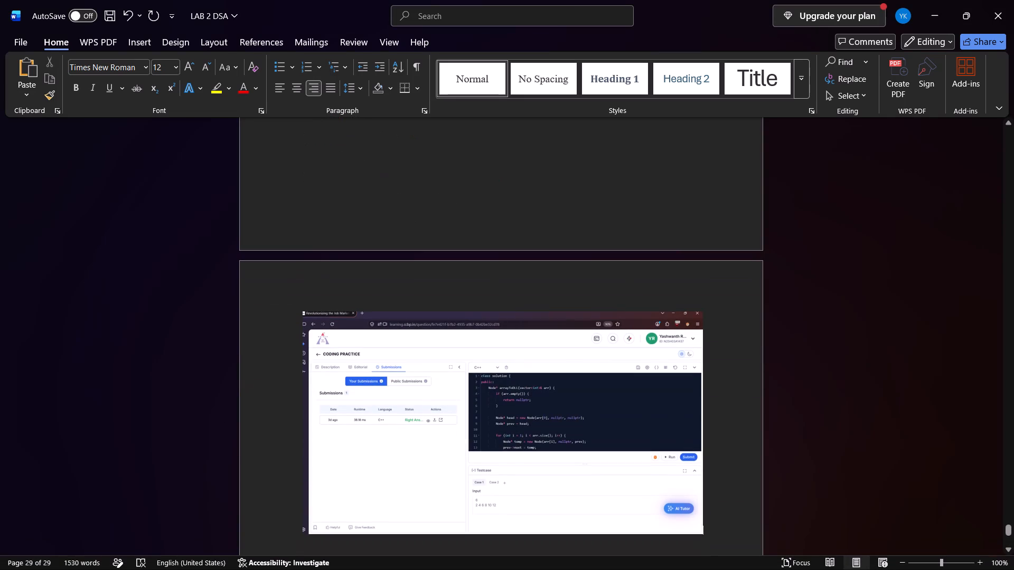
# Review the replaced screenshots and code throughout the Word document, from Q15 back through Q1 to the certificate page.
pyautogui.scroll(7, 503, 383)
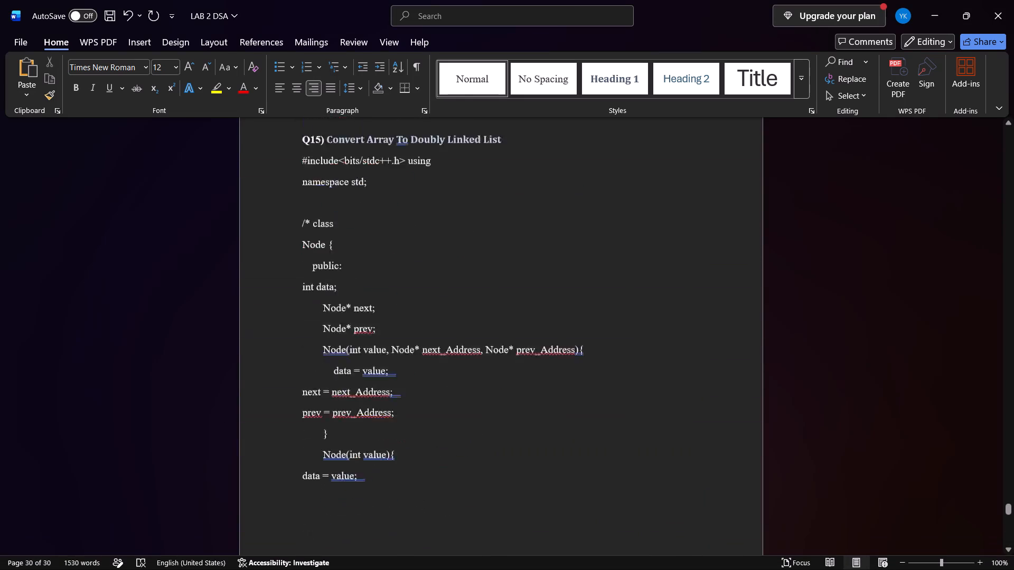
pyautogui.scroll(9, 503, 383)
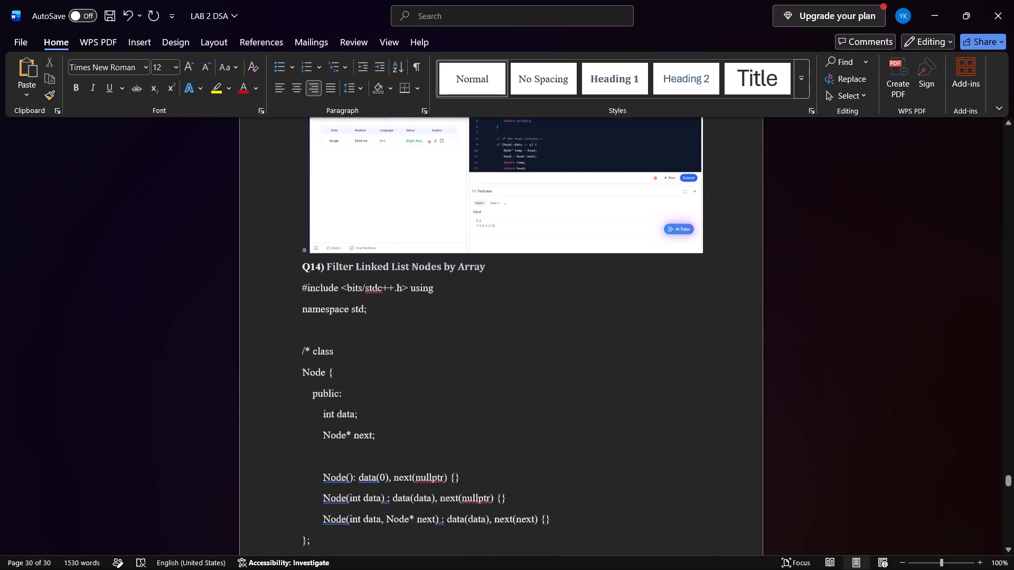
pyautogui.scroll(11, 503, 383)
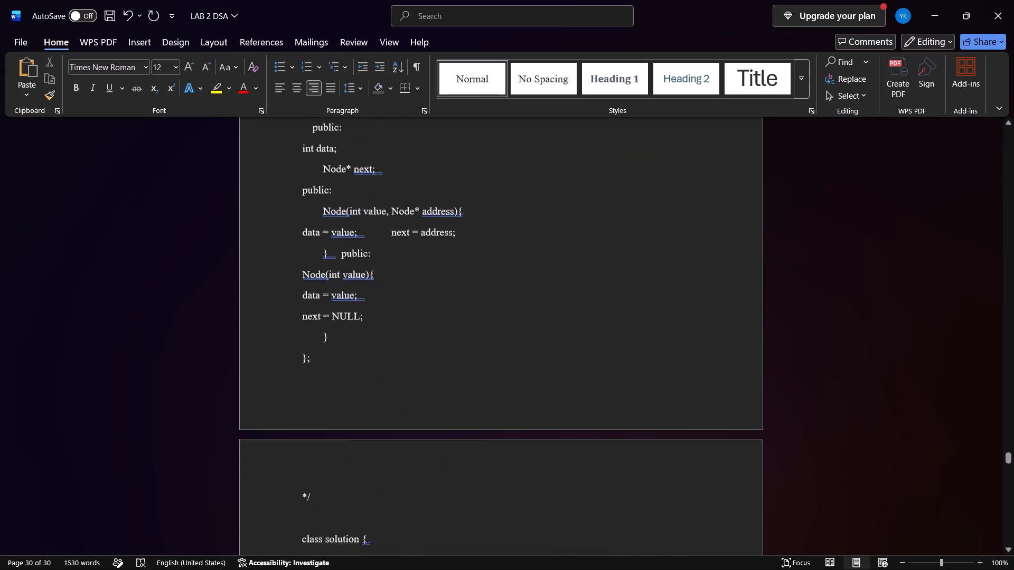
pyautogui.scroll(13, 503, 383)
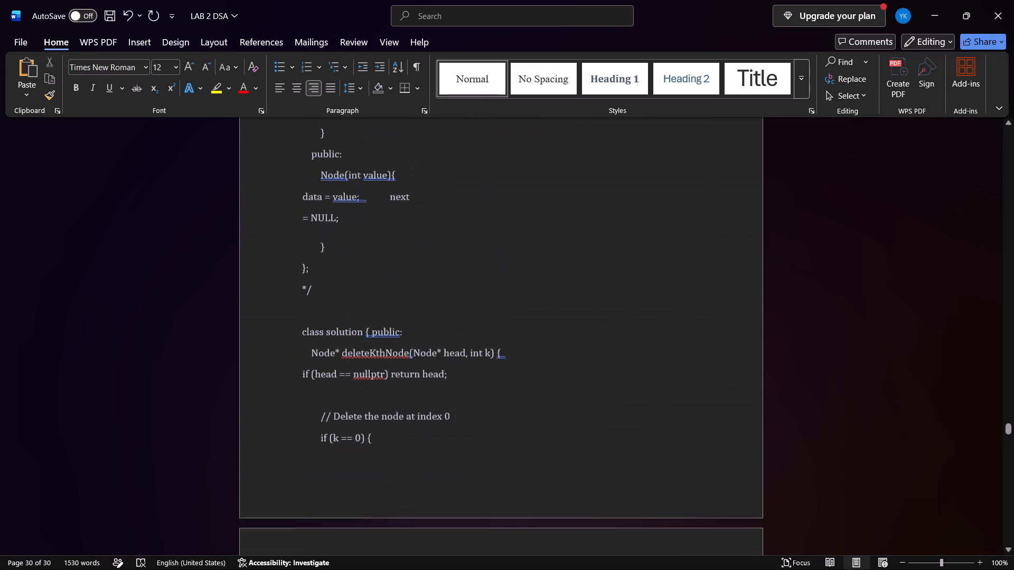
pyautogui.scroll(2, 503, 383)
pyautogui.scroll(3, 509, 444)
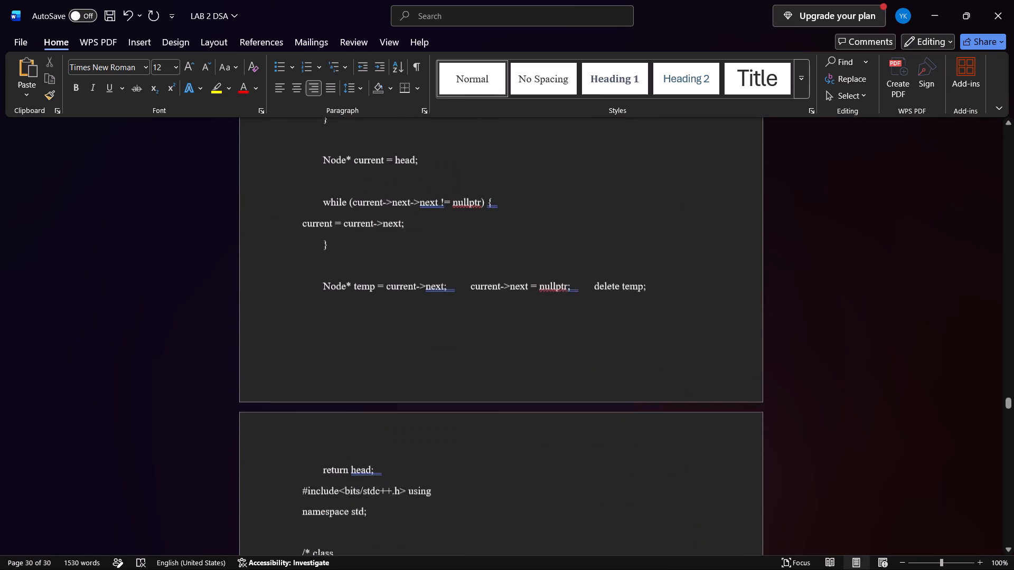
pyautogui.scroll(8, 509, 444)
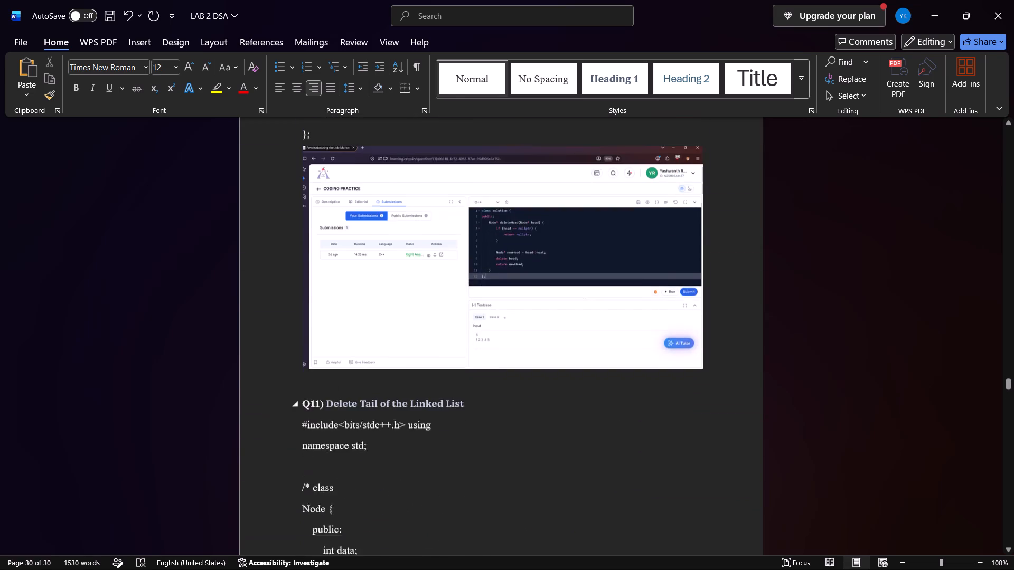
pyautogui.scroll(7, 496, 331)
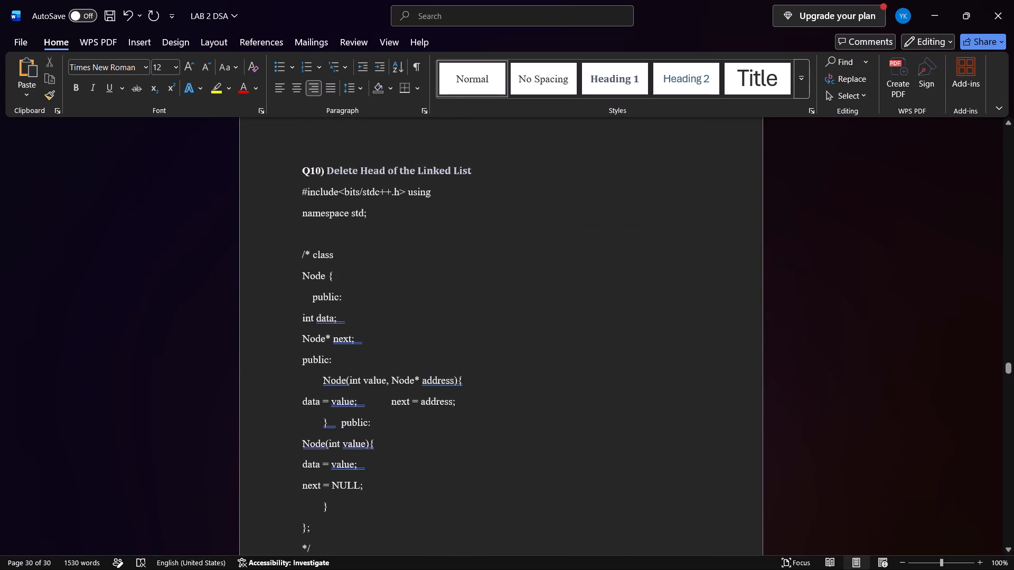
pyautogui.scroll(8, 496, 331)
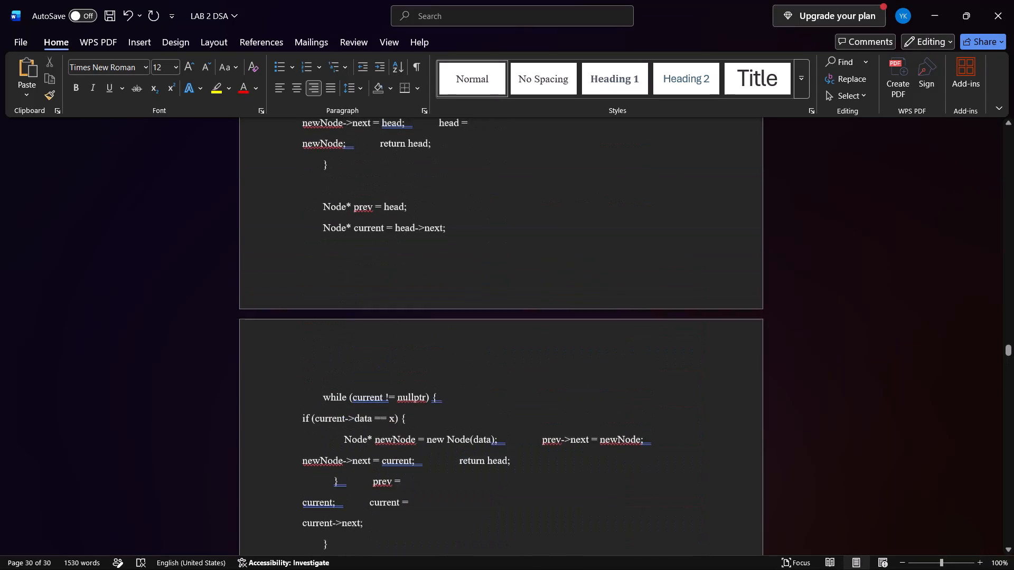
pyautogui.scroll(11, 496, 331)
pyautogui.scroll(13, 522, 292)
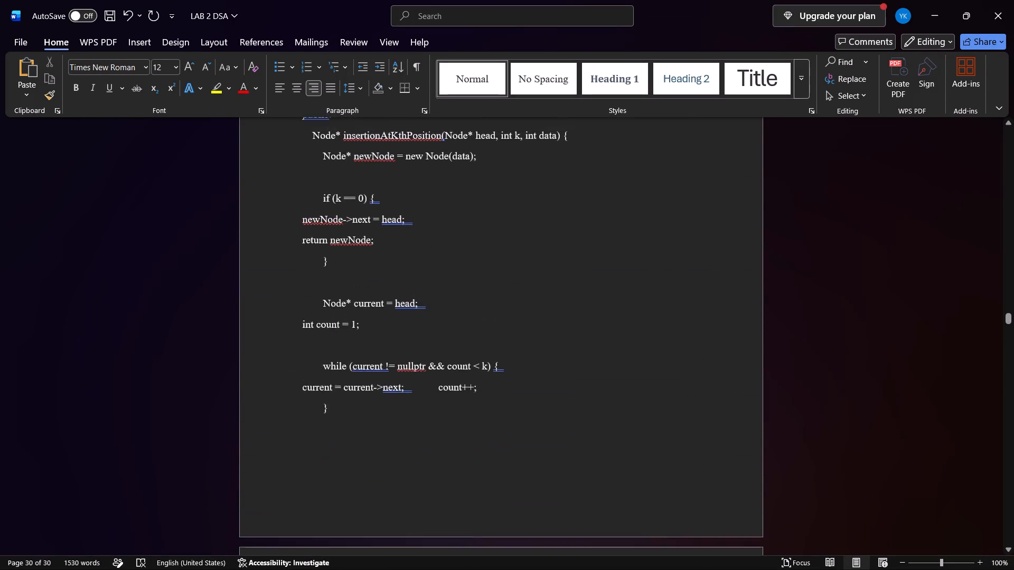
pyautogui.scroll(6, 522, 292)
pyautogui.scroll(19, 522, 292)
pyautogui.scroll(6, 532, 264)
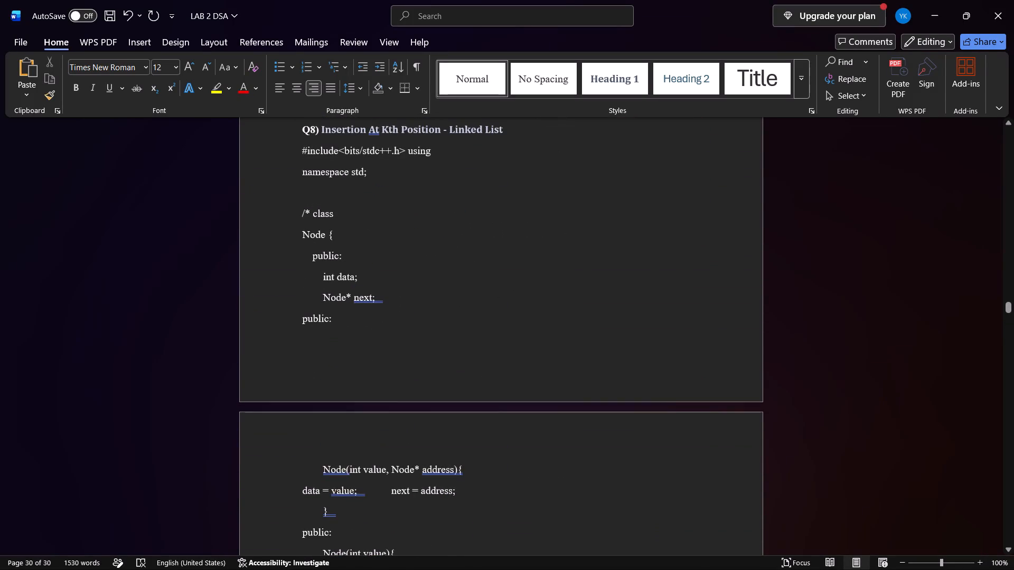
pyautogui.scroll(10, 532, 264)
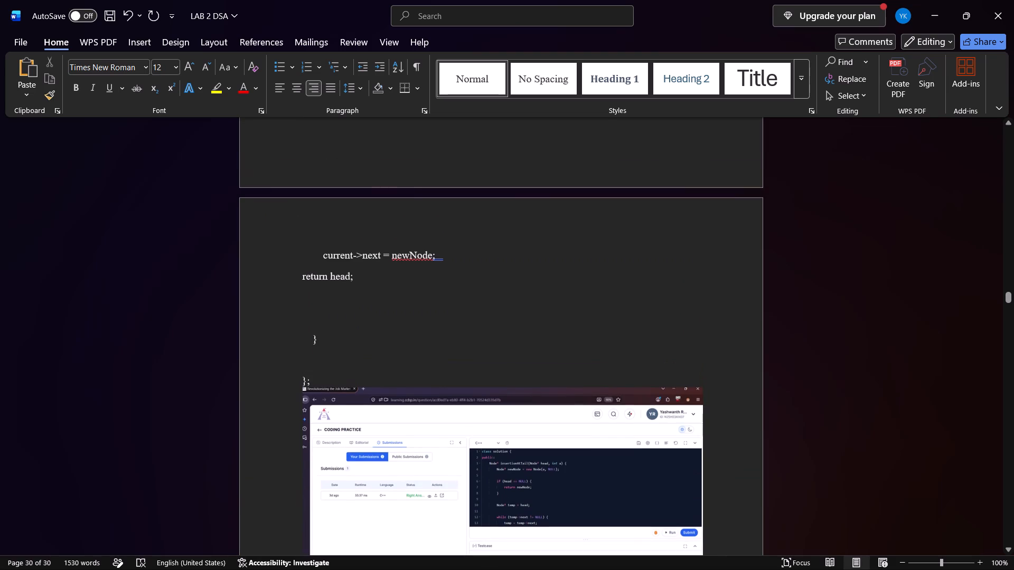
pyautogui.scroll(11, 532, 264)
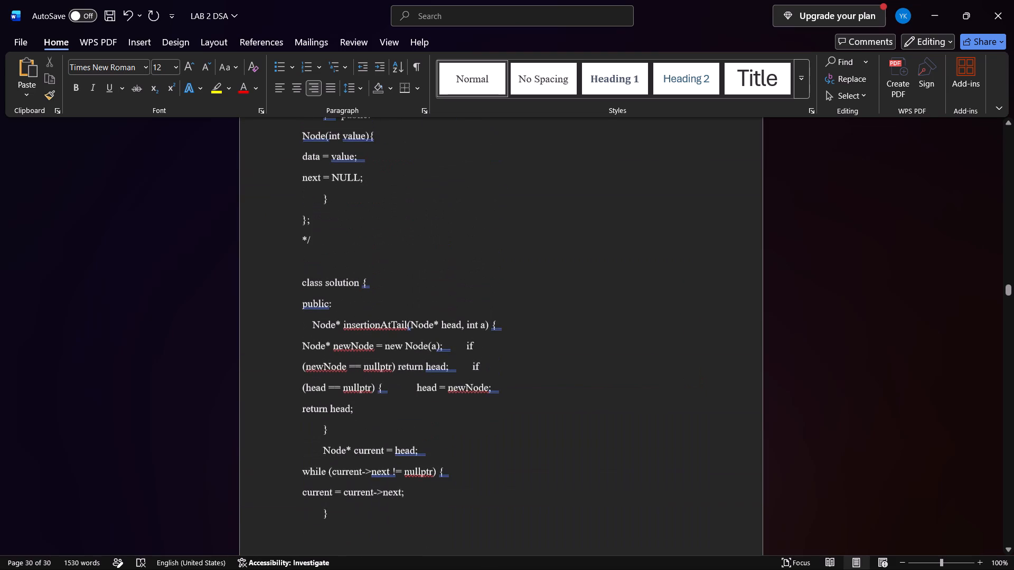
pyautogui.scroll(5, 532, 264)
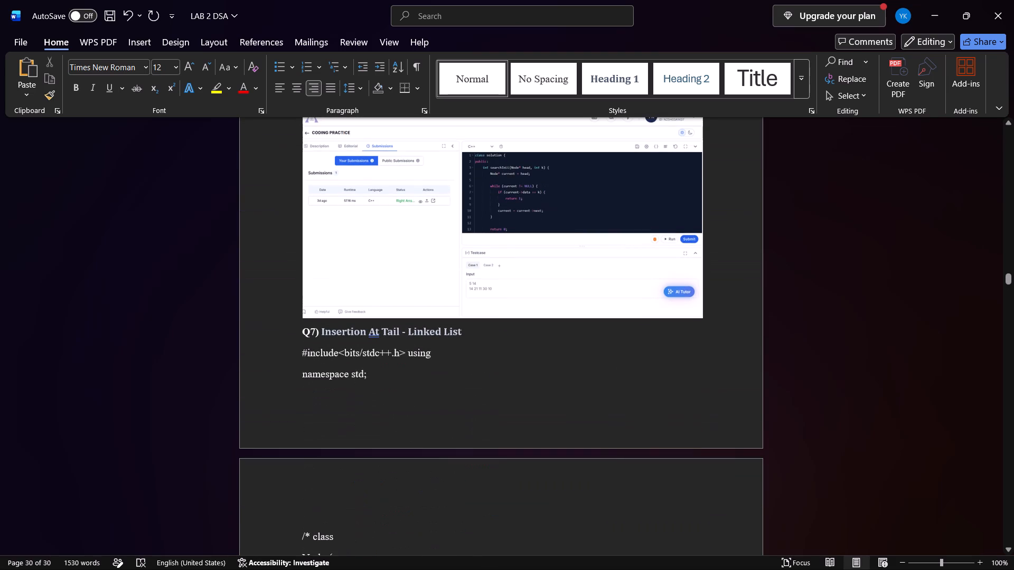
pyautogui.scroll(7, 532, 264)
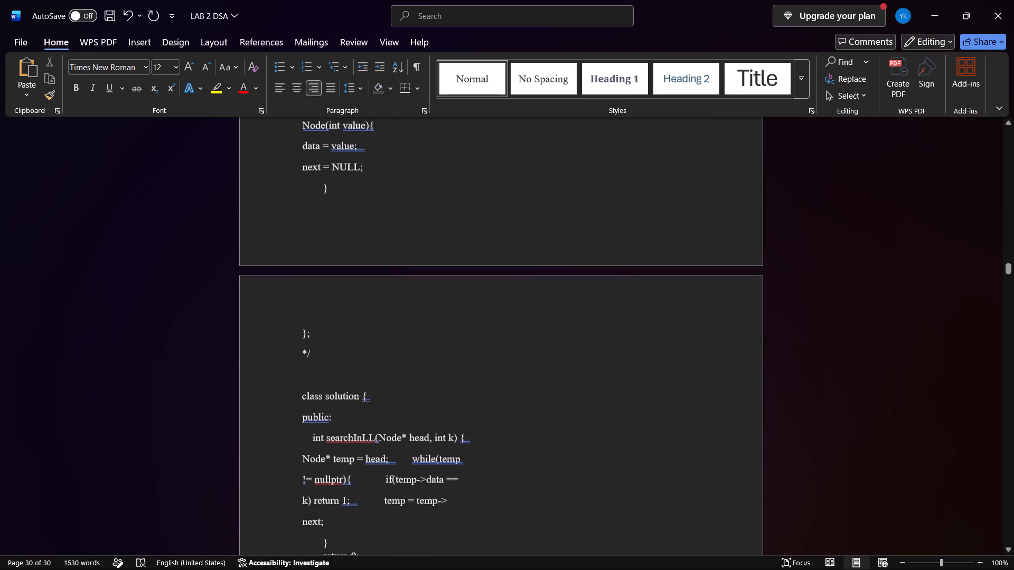
pyautogui.scroll(6, 532, 264)
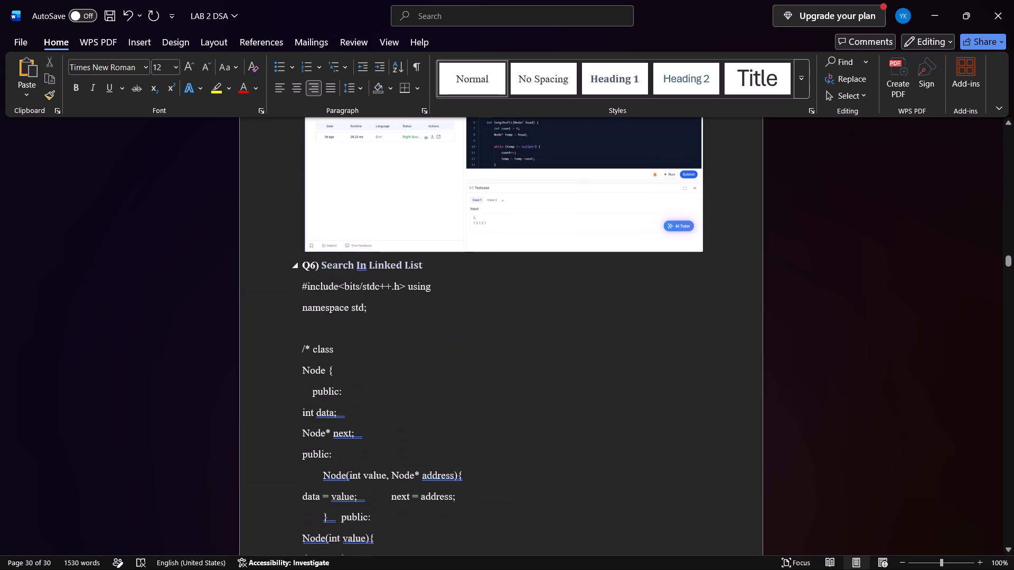
pyautogui.scroll(10, 532, 264)
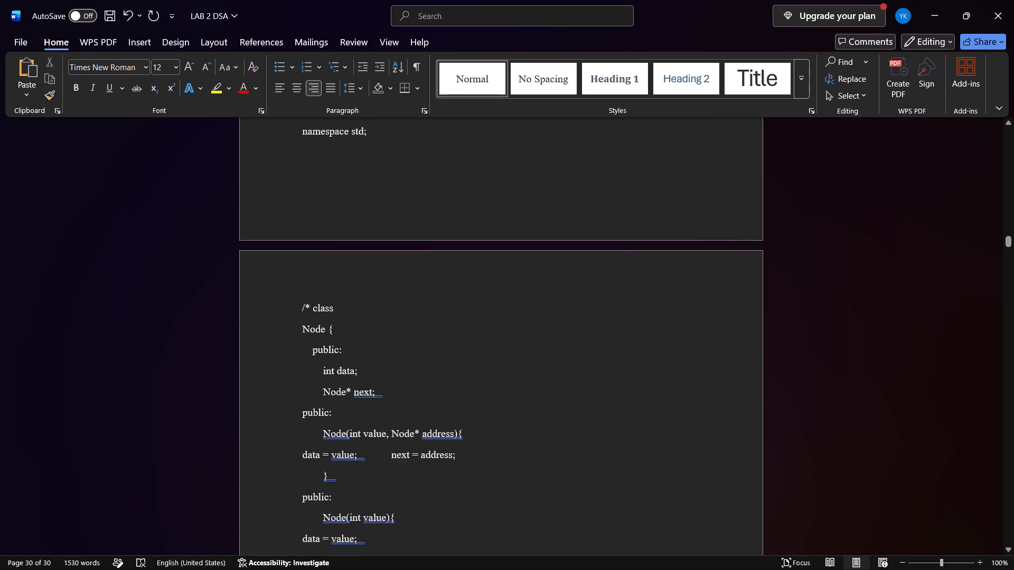
pyautogui.scroll(15, 532, 264)
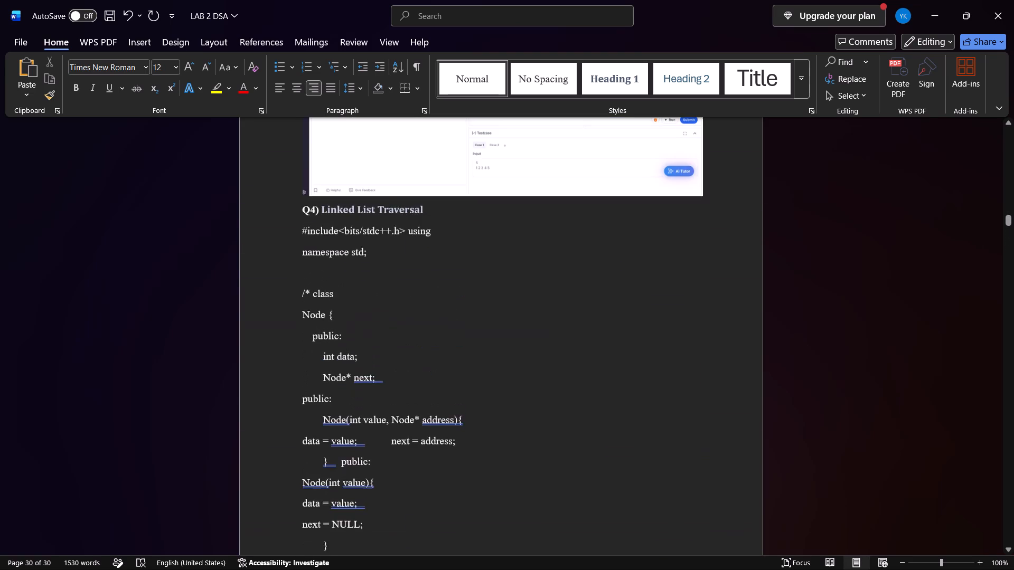
pyautogui.scroll(6, 532, 264)
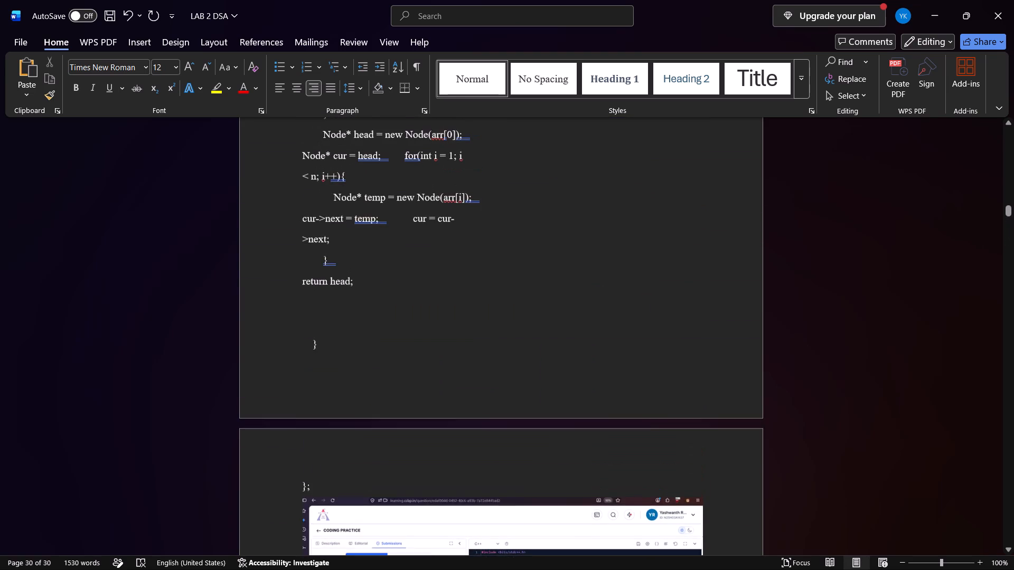
pyautogui.scroll(12, 532, 264)
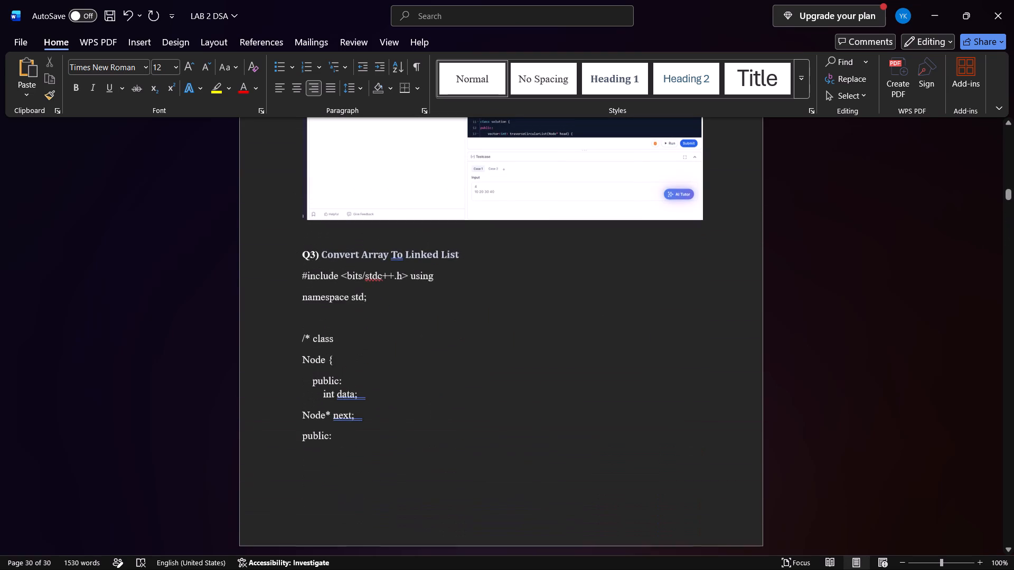
pyautogui.scroll(7, 532, 264)
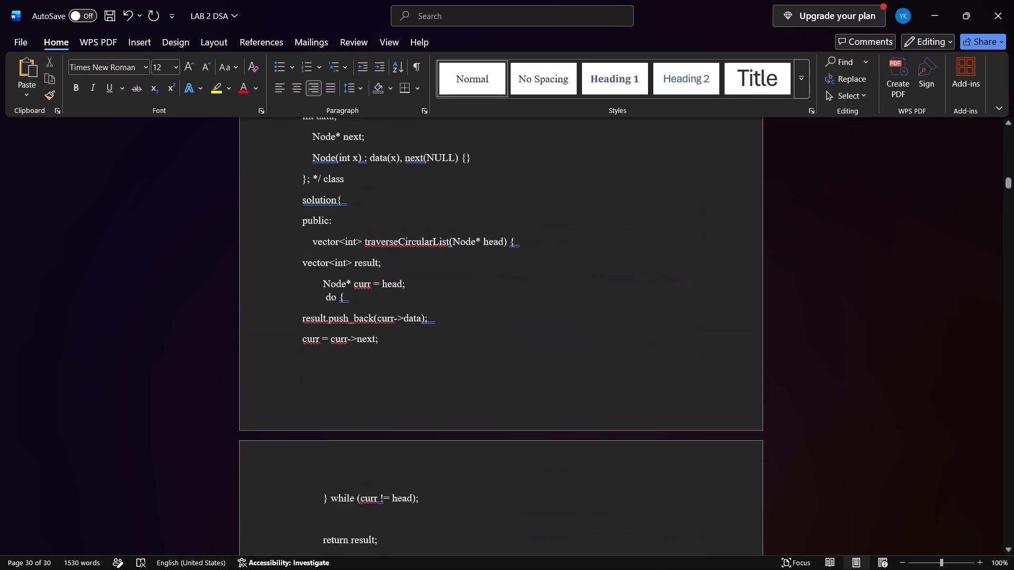
pyautogui.scroll(10, 532, 264)
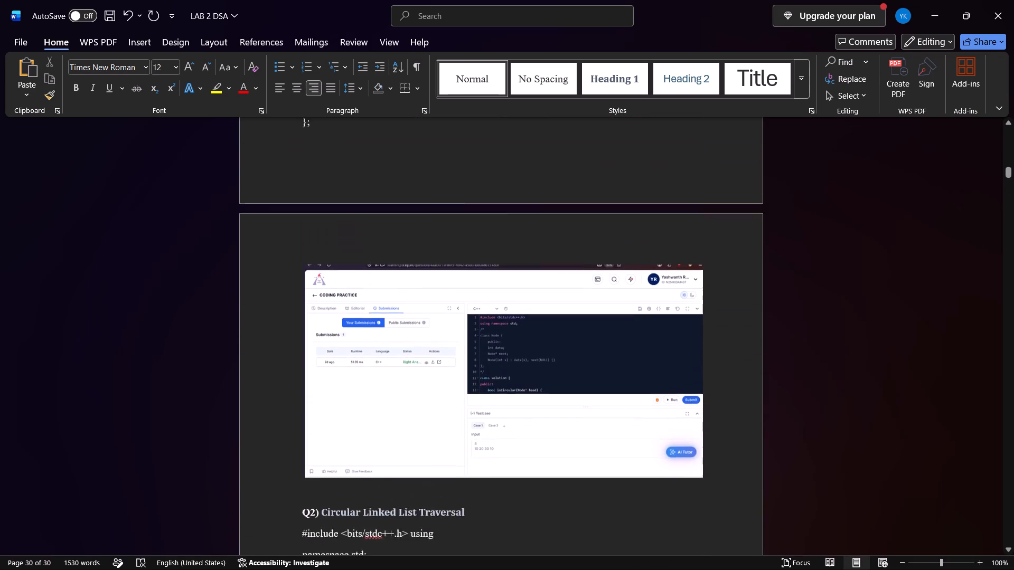
pyautogui.scroll(15, 532, 264)
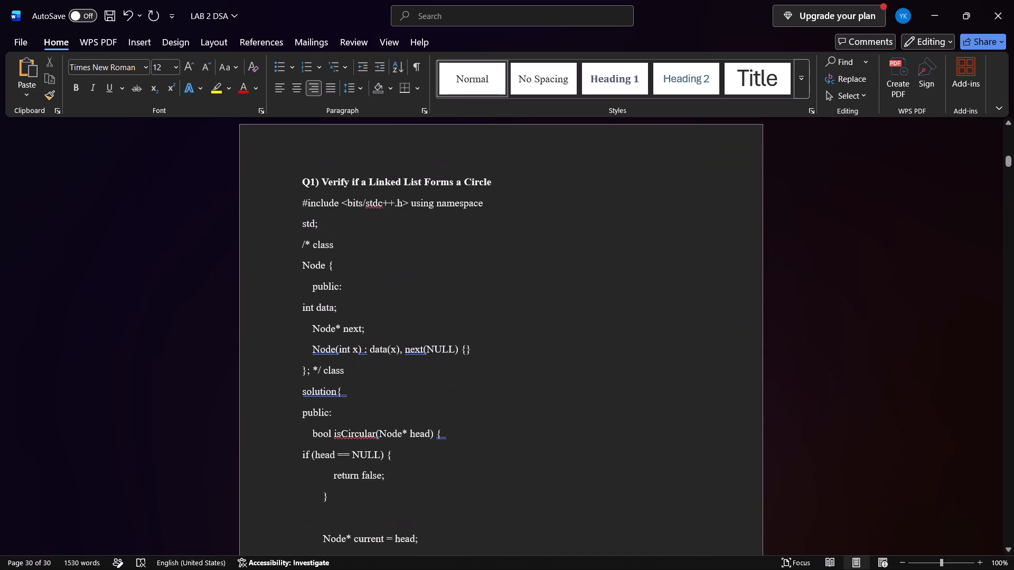
pyautogui.scroll(14, 532, 264)
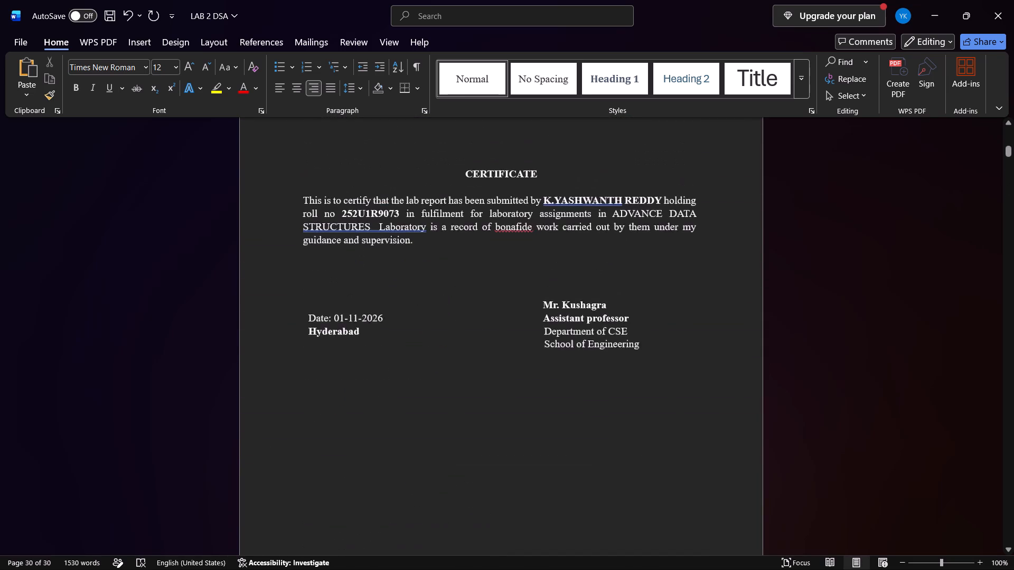
# Review the code and replaced screenshots throughout the Word document, from the certificate page through Q1 to Q15.
pyautogui.scroll(-8, 532, 264)
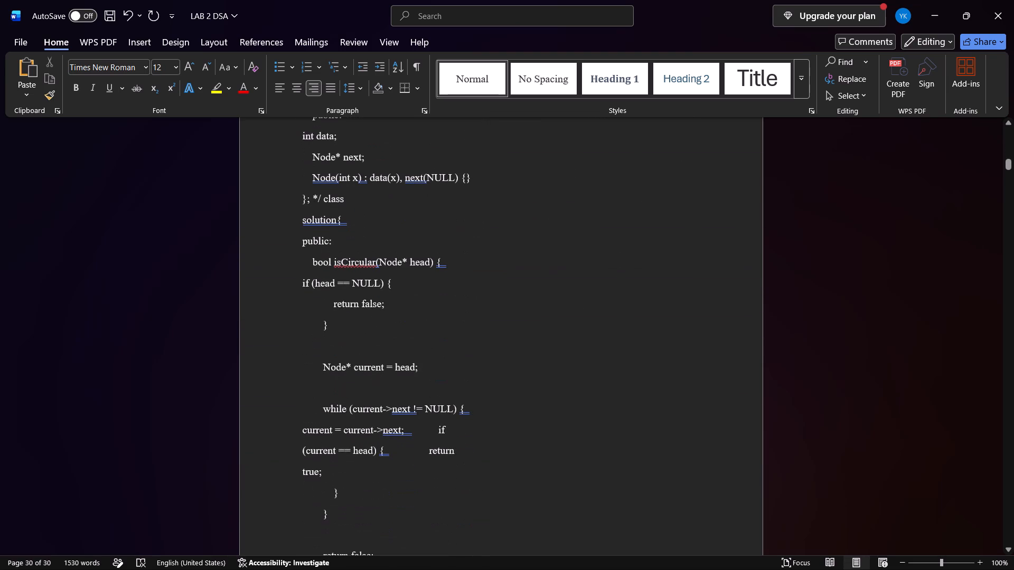
pyautogui.scroll(-7, 532, 264)
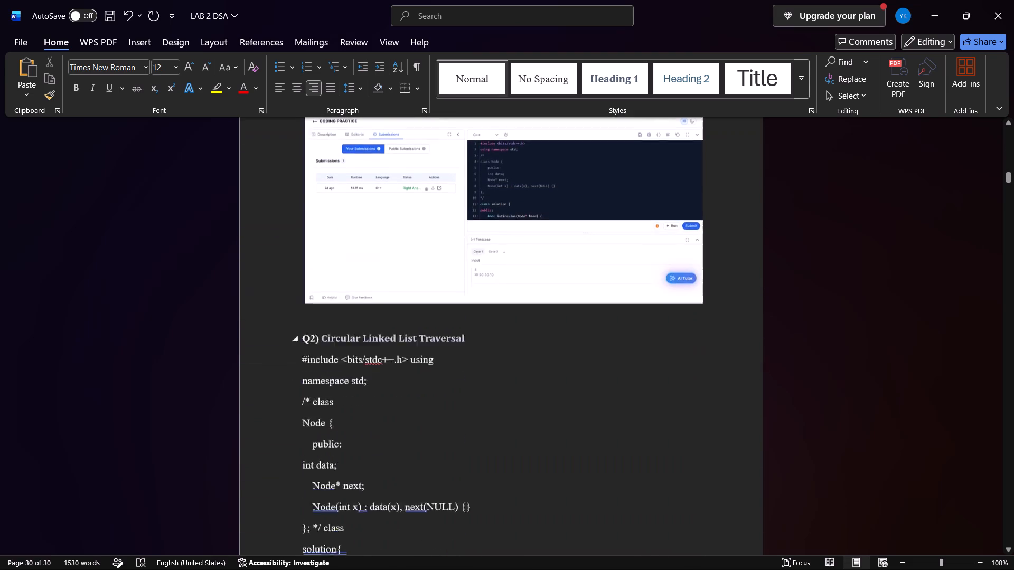
pyautogui.scroll(-4, 551, 285)
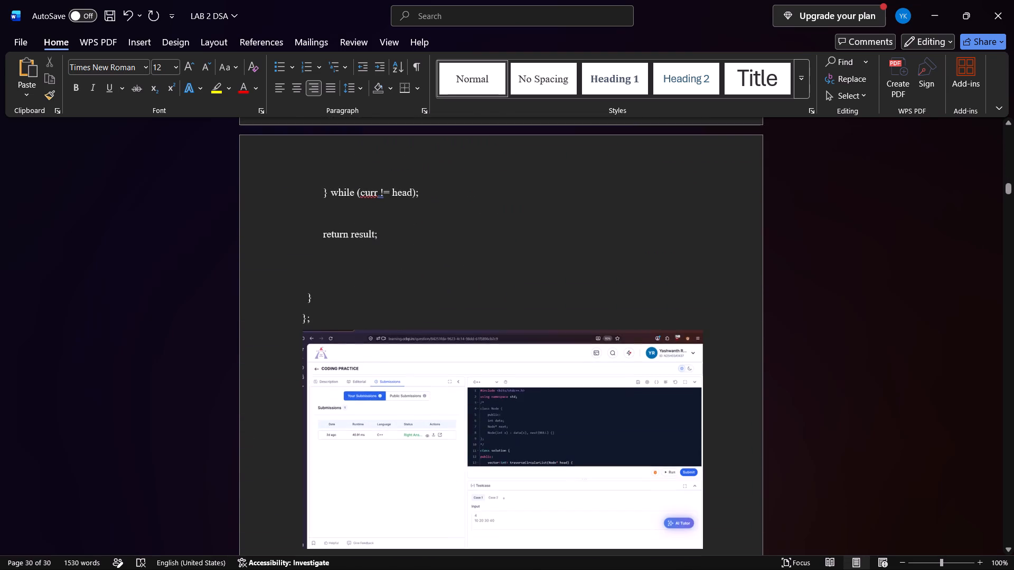
pyautogui.scroll(-6, 551, 285)
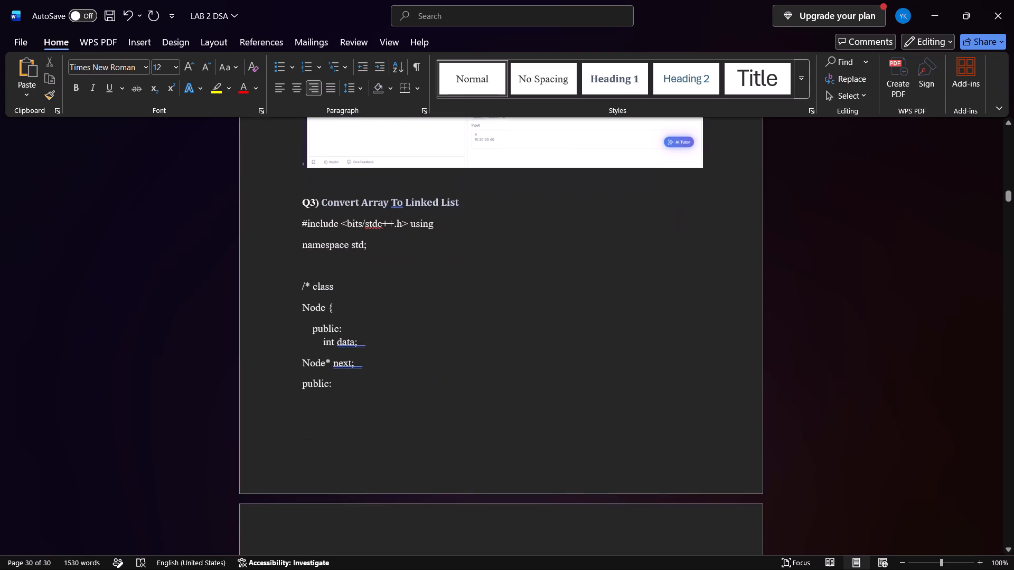
pyautogui.scroll(-6, 551, 285)
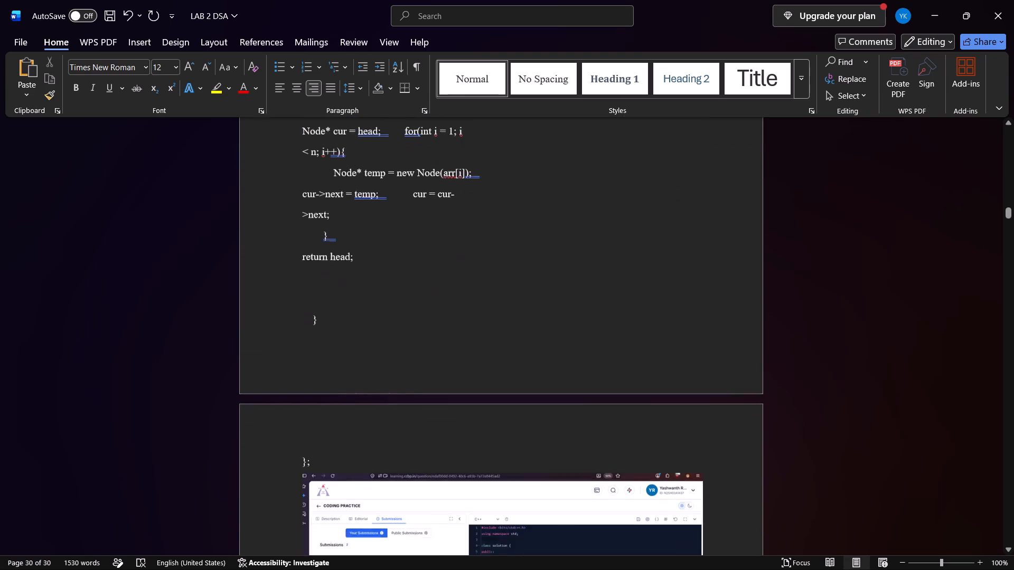
pyautogui.scroll(-15, 551, 285)
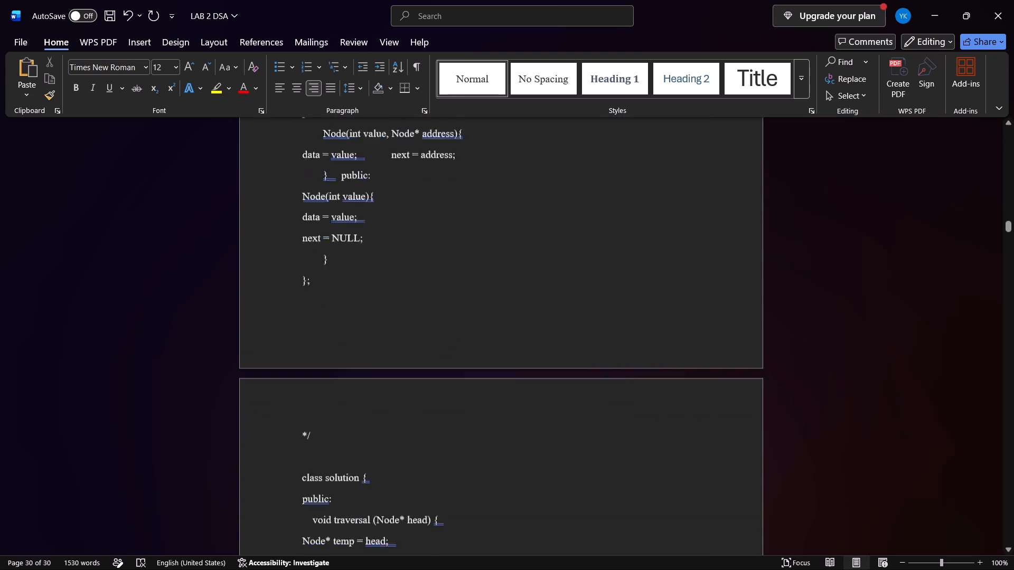
pyautogui.scroll(-8, 551, 285)
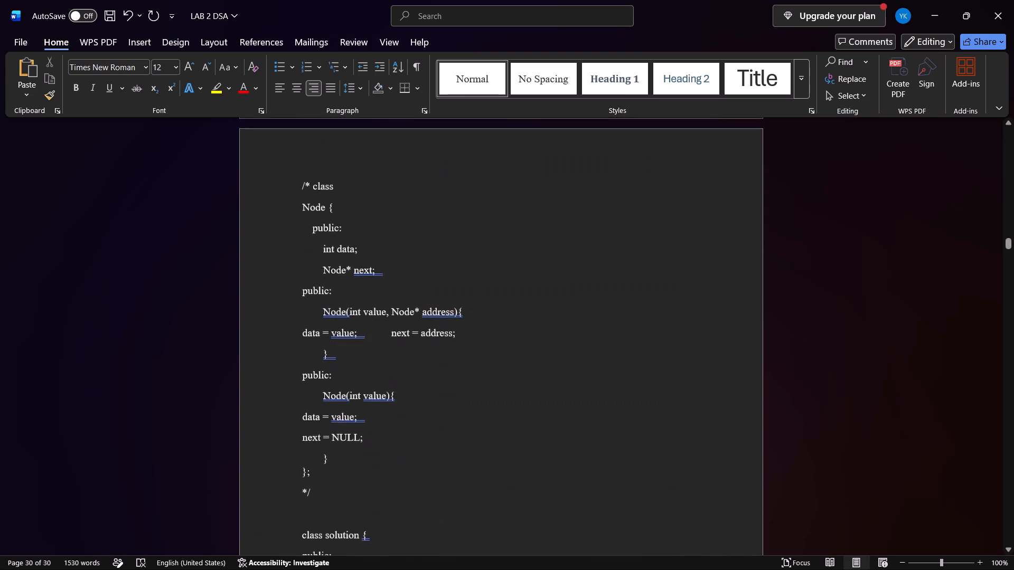
pyautogui.scroll(-6, 551, 285)
pyautogui.hscroll(-1, 551, 285)
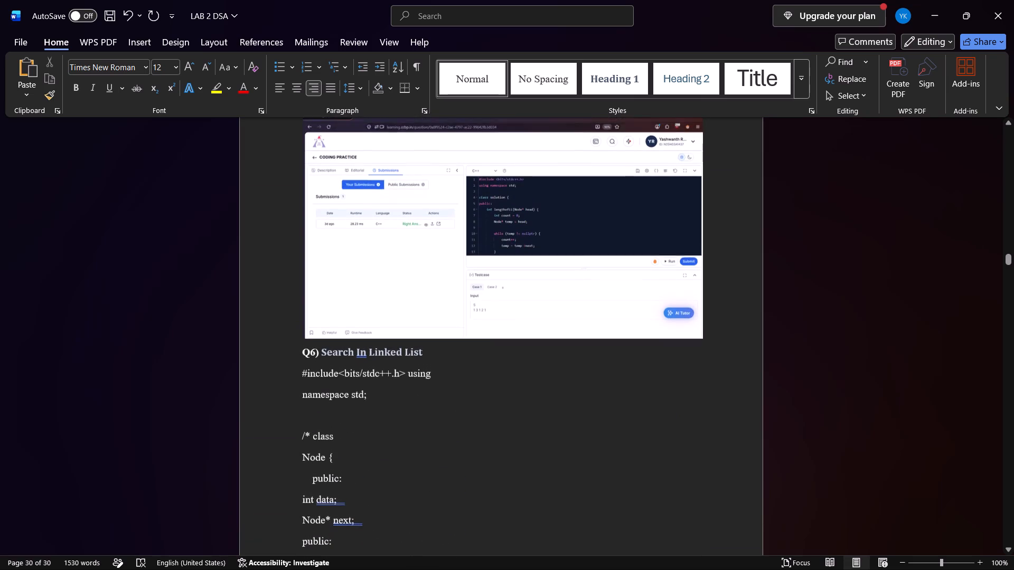
pyautogui.hscroll(-1, 551, 285)
pyautogui.scroll(-6, 551, 285)
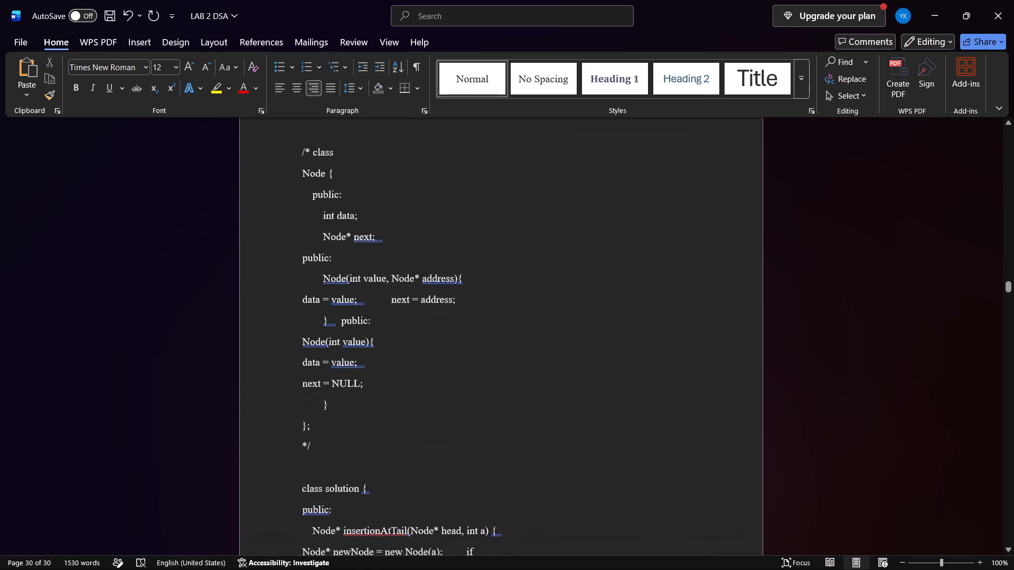
pyautogui.scroll(-4, 551, 285)
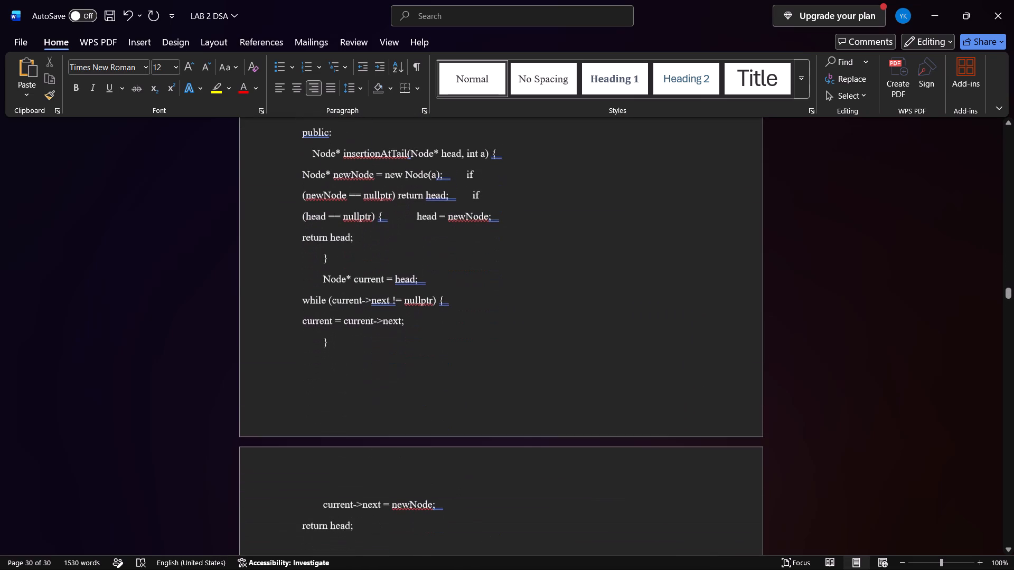
pyautogui.scroll(-5, 551, 285)
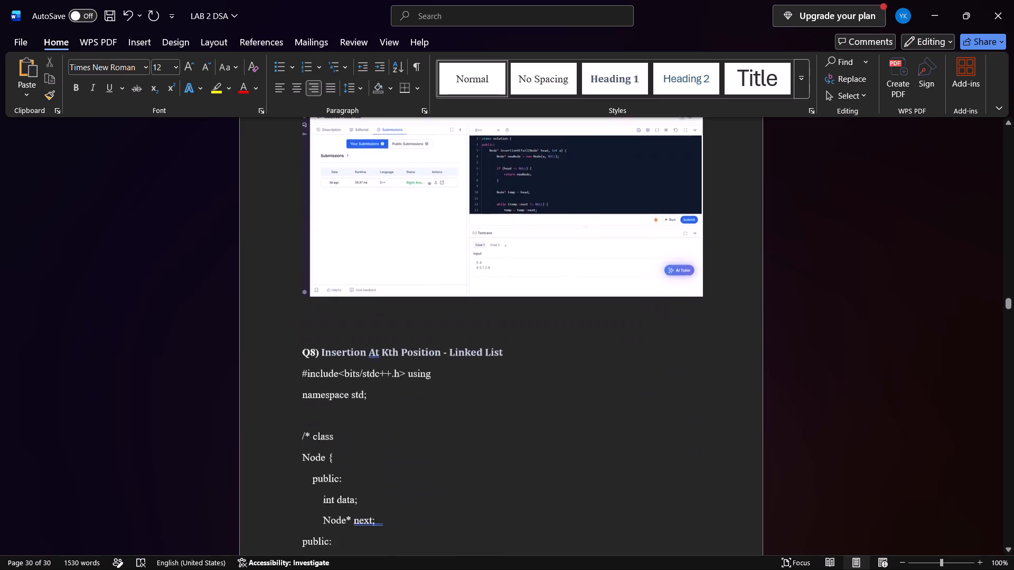
pyautogui.scroll(-6, 551, 285)
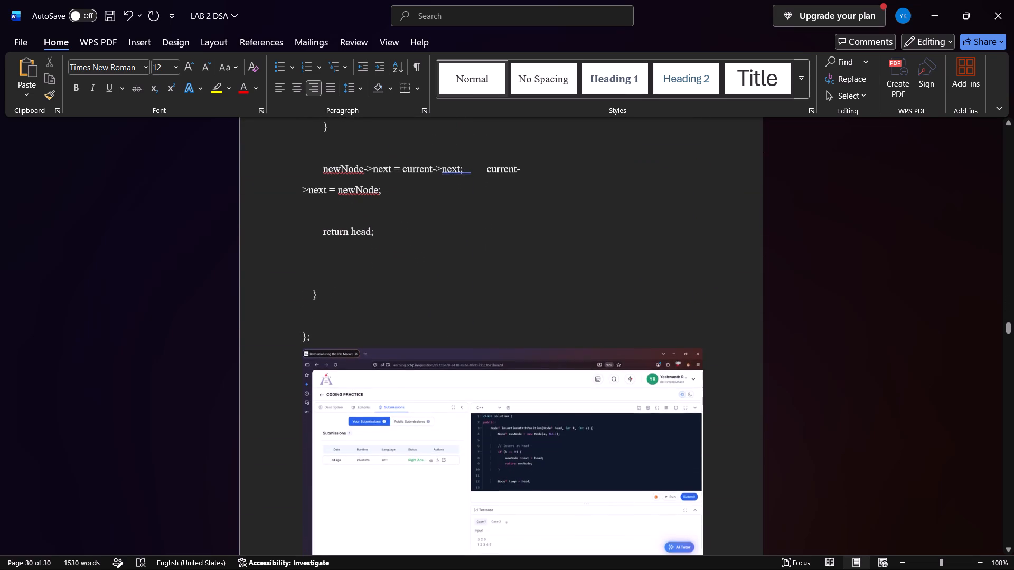
pyautogui.scroll(-8, 551, 285)
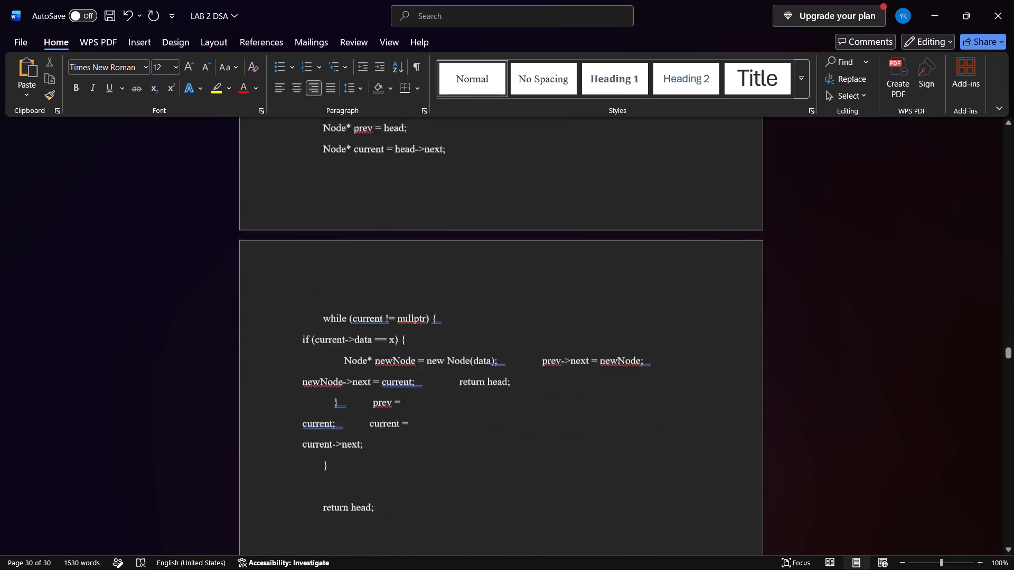
pyautogui.scroll(-2, 551, 285)
pyautogui.scroll(11, 551, 285)
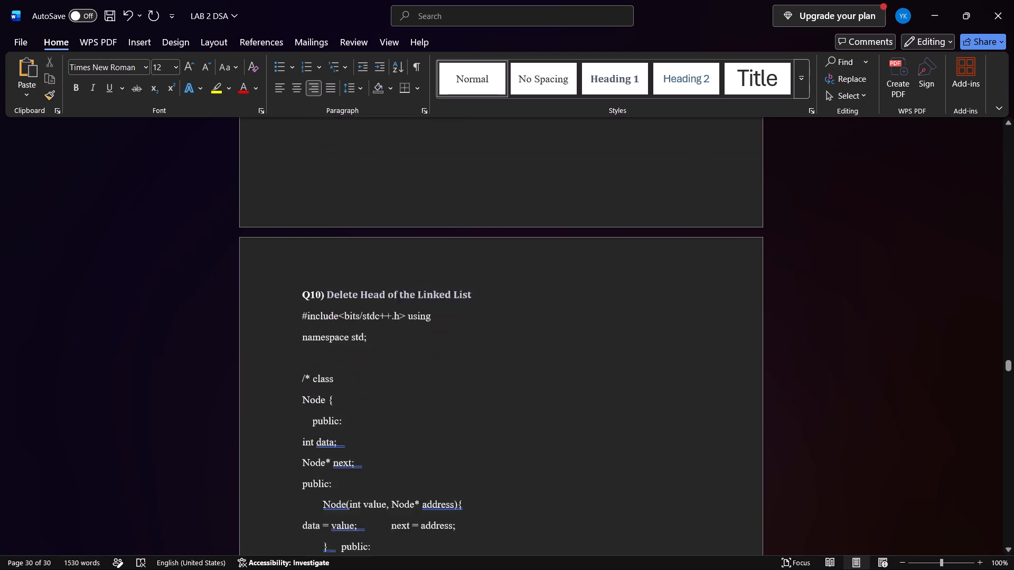
pyautogui.hscroll(-1, 551, 285)
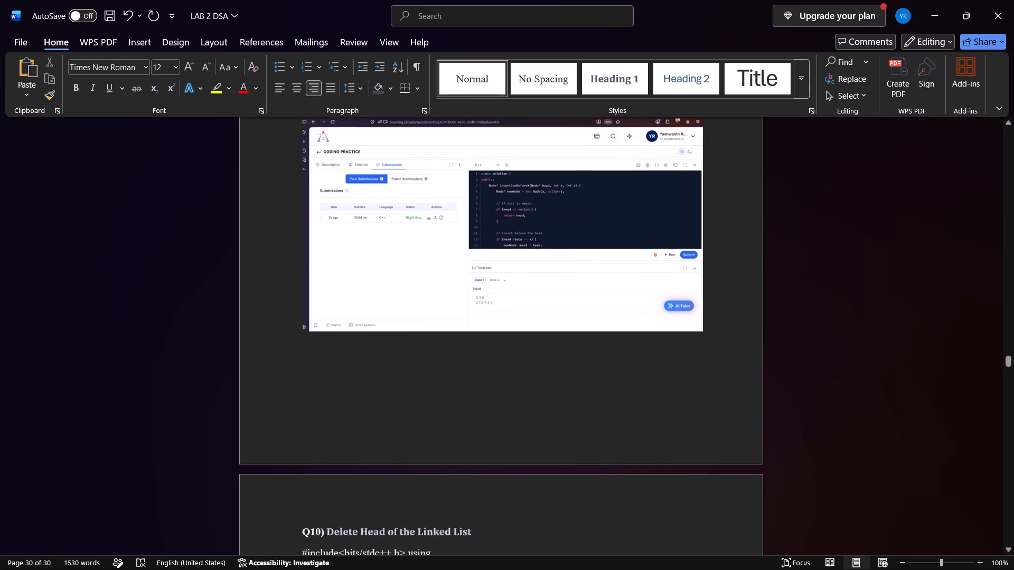
pyautogui.scroll(-17, 551, 285)
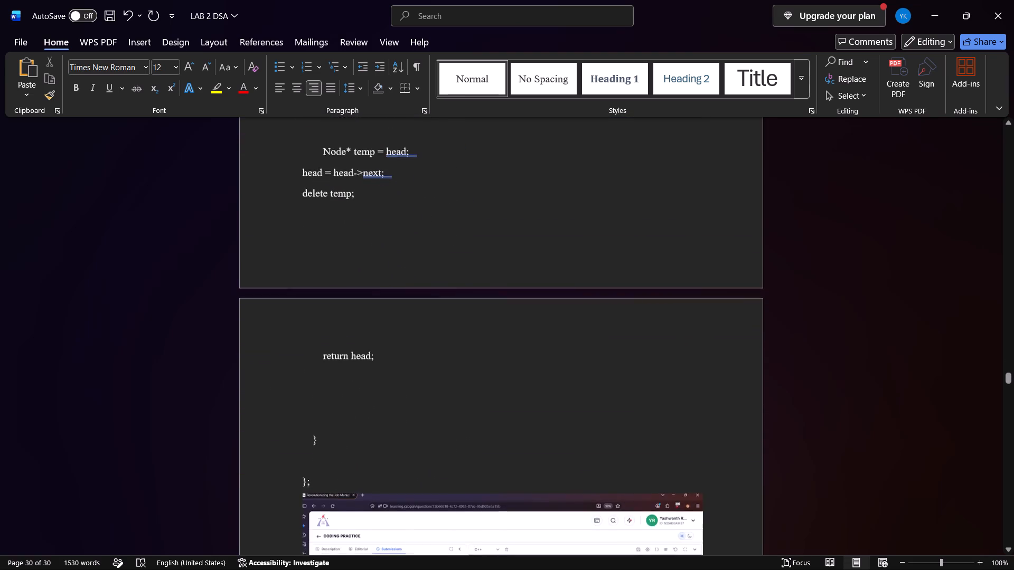
pyautogui.scroll(-11, 551, 285)
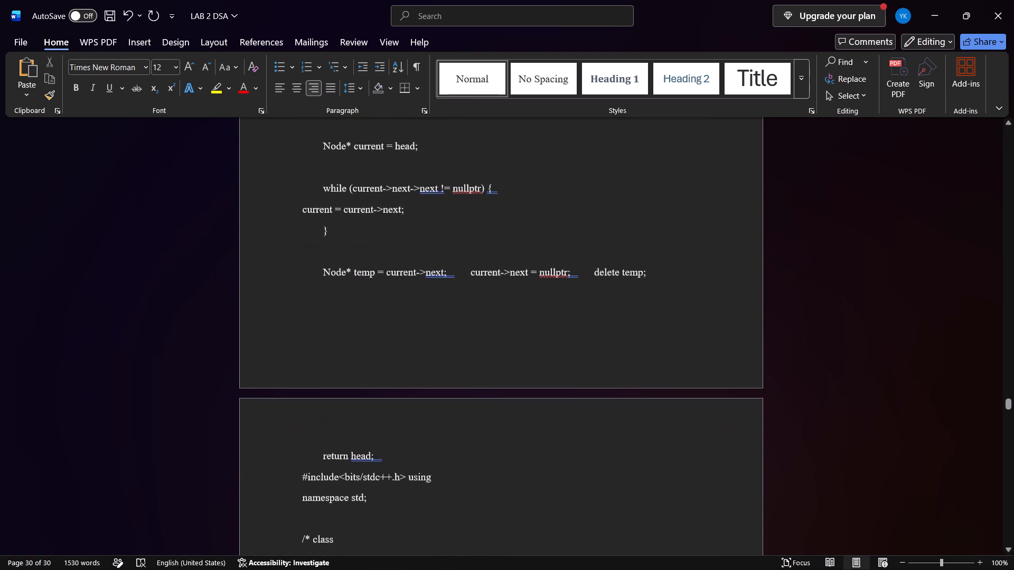
pyautogui.scroll(-7, 551, 285)
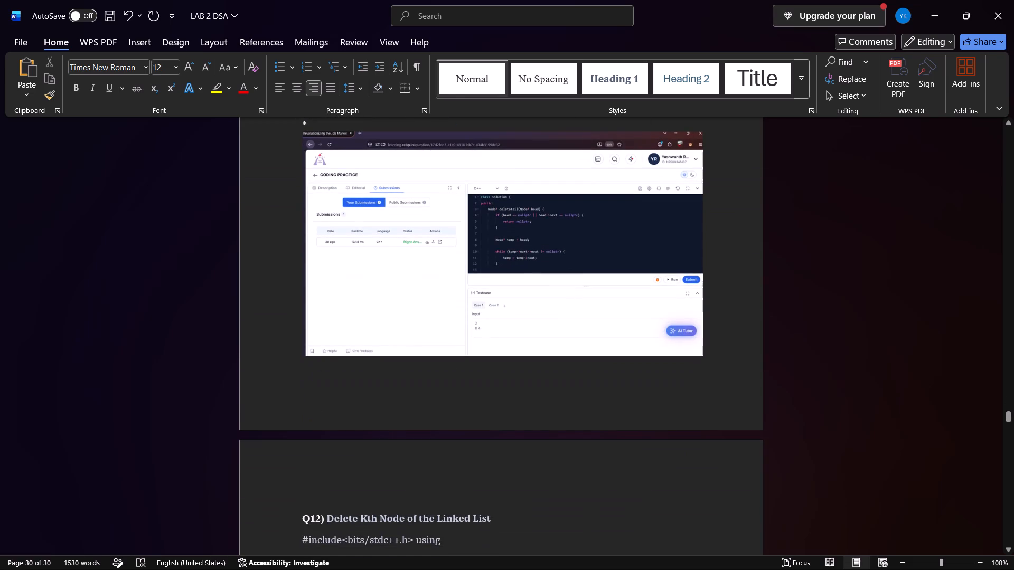
pyautogui.scroll(1, 551, 285)
pyautogui.scroll(-4, 551, 285)
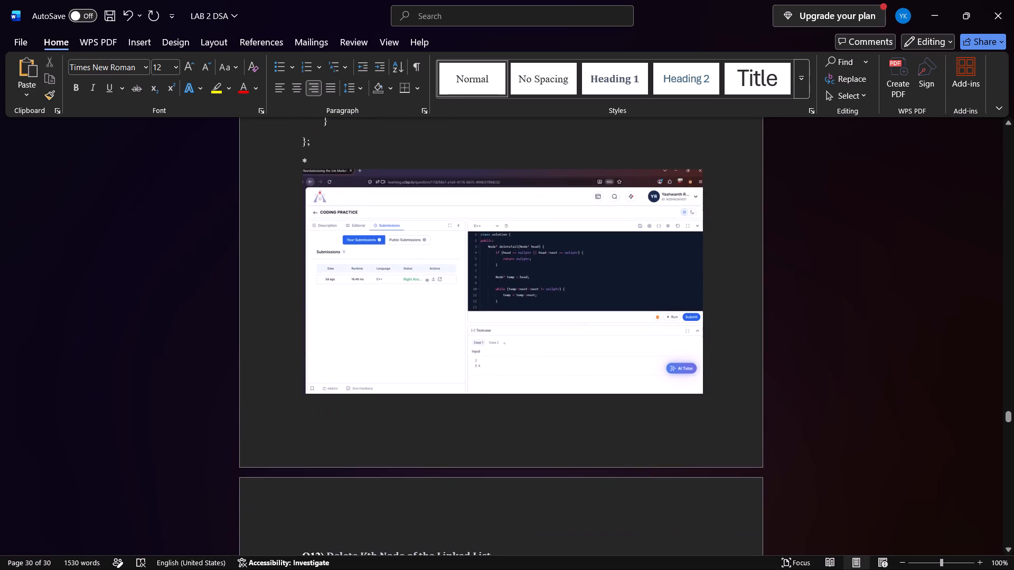
pyautogui.scroll(-9, 551, 285)
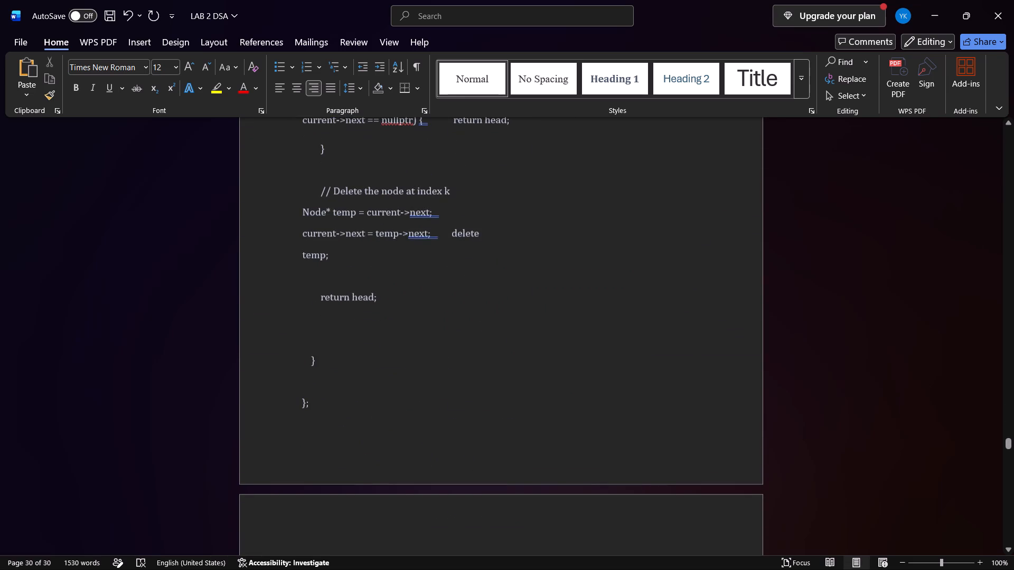
pyautogui.scroll(-9, 551, 285)
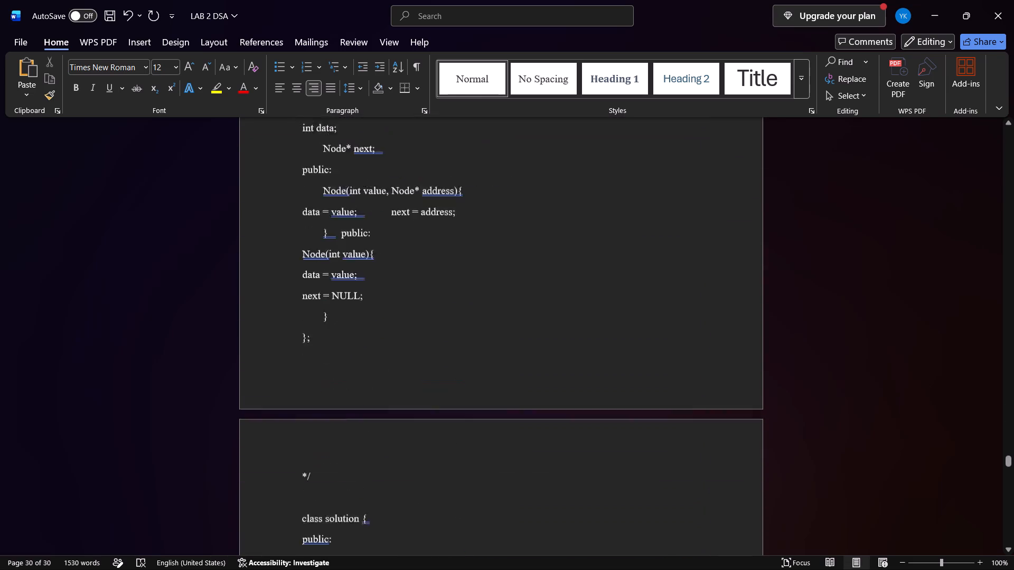
pyautogui.scroll(-5, 551, 285)
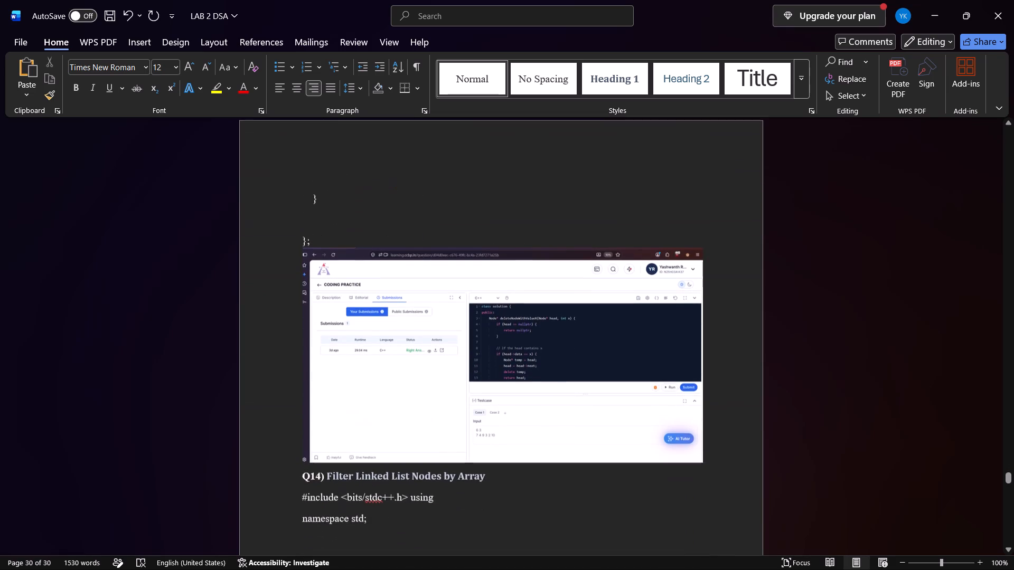
pyautogui.scroll(-12, 551, 285)
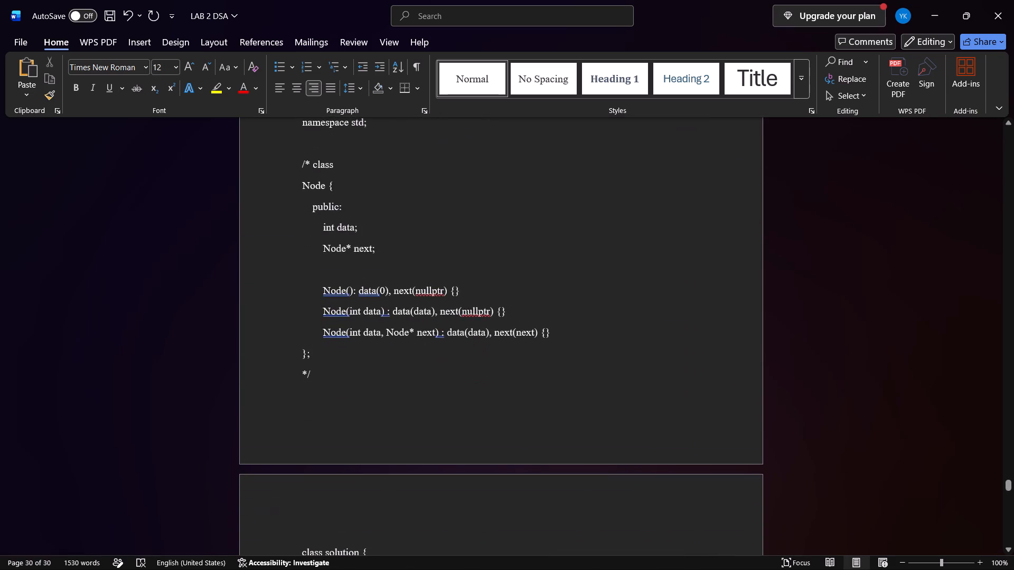
pyautogui.scroll(-8, 551, 285)
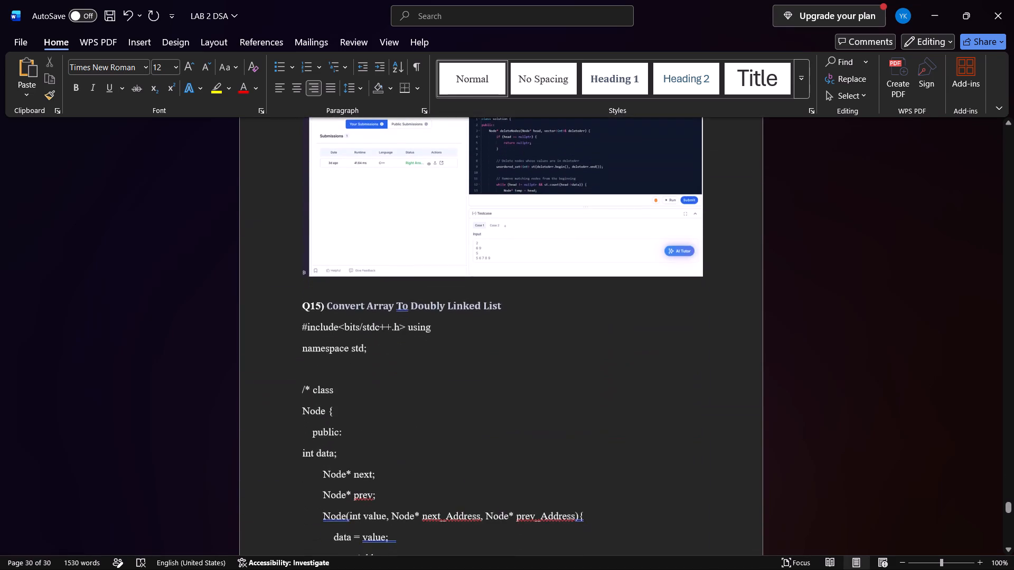
pyautogui.scroll(-10, 551, 285)
# Return to the start of the document and check the cover page and the certificate page.
pyautogui.scroll(20, 551, 285)
pyautogui.scroll(20, 551, 285)
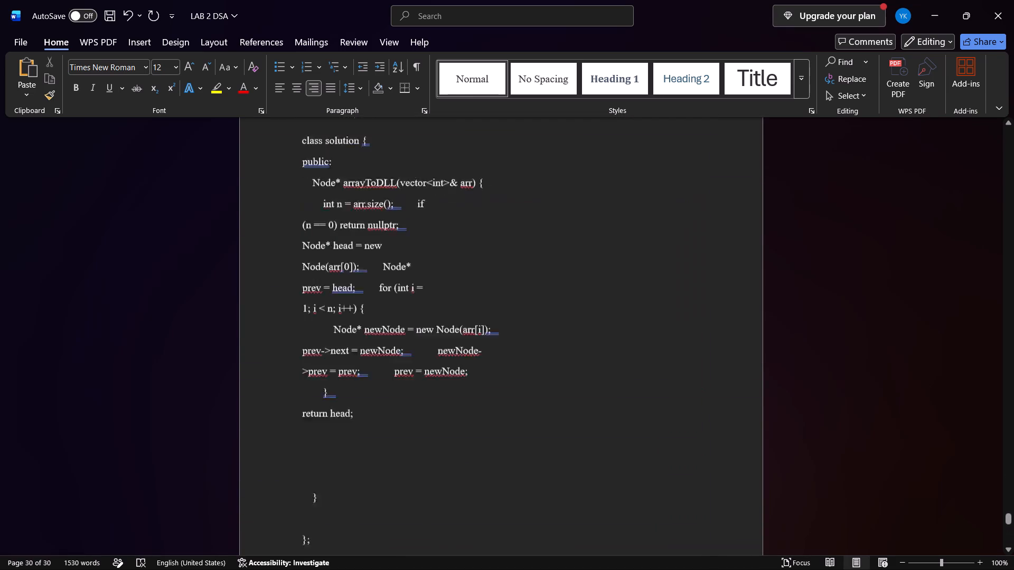
pyautogui.scroll(20, 551, 285)
pyautogui.scroll(20, 551, 285)
pyautogui.scroll(20, 551, 285)
pyautogui.scroll(11, 551, 285)
pyautogui.scroll(10, 551, 285)
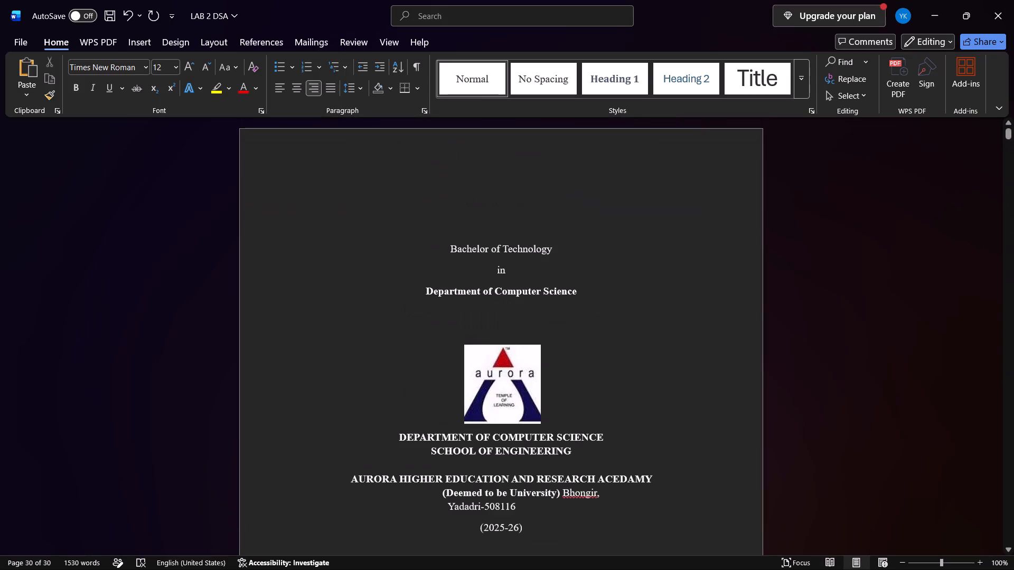
pyautogui.scroll(9, 551, 285)
pyautogui.scroll(-7, 506, 394)
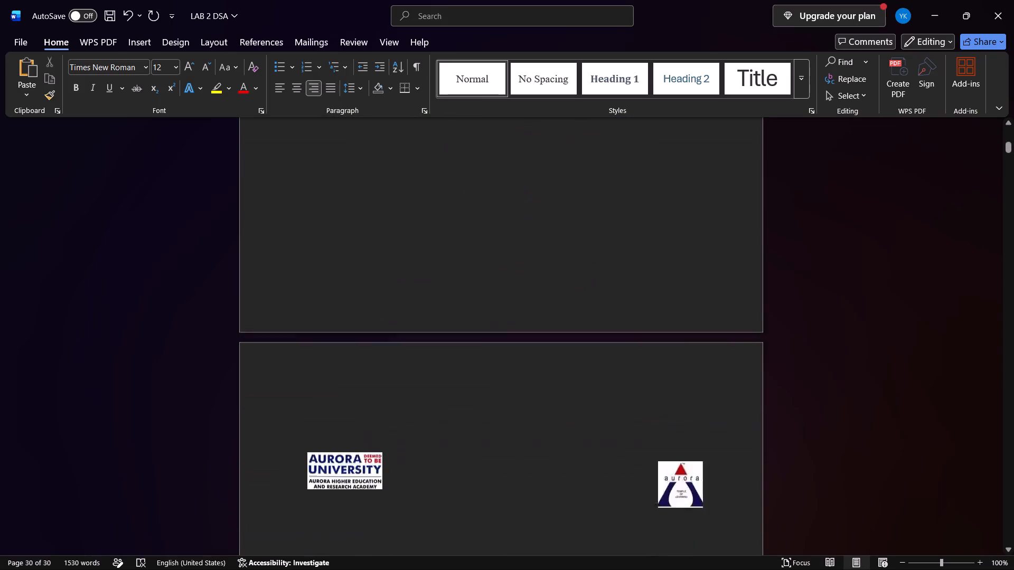
pyautogui.scroll(-2, 506, 394)
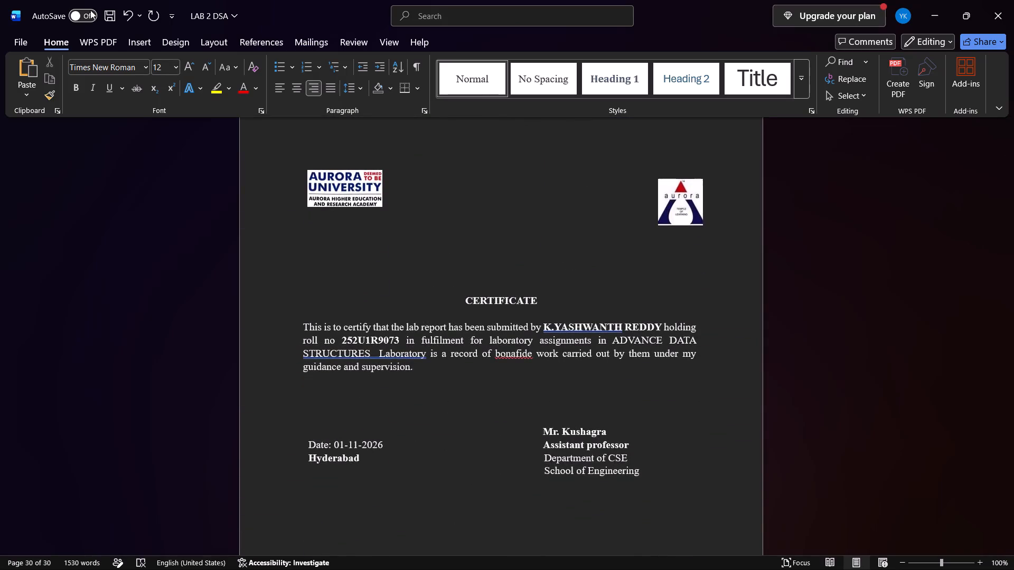
# Turn on AutoSave for the document by uploading it to the personal OneDrive.
pyautogui.click(83, 13)
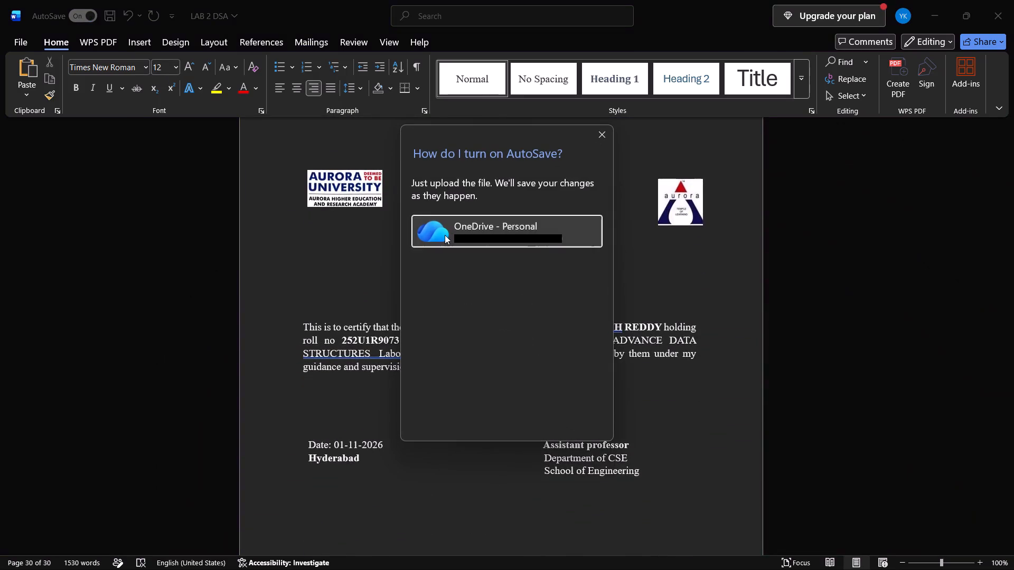
pyautogui.click(445, 235)
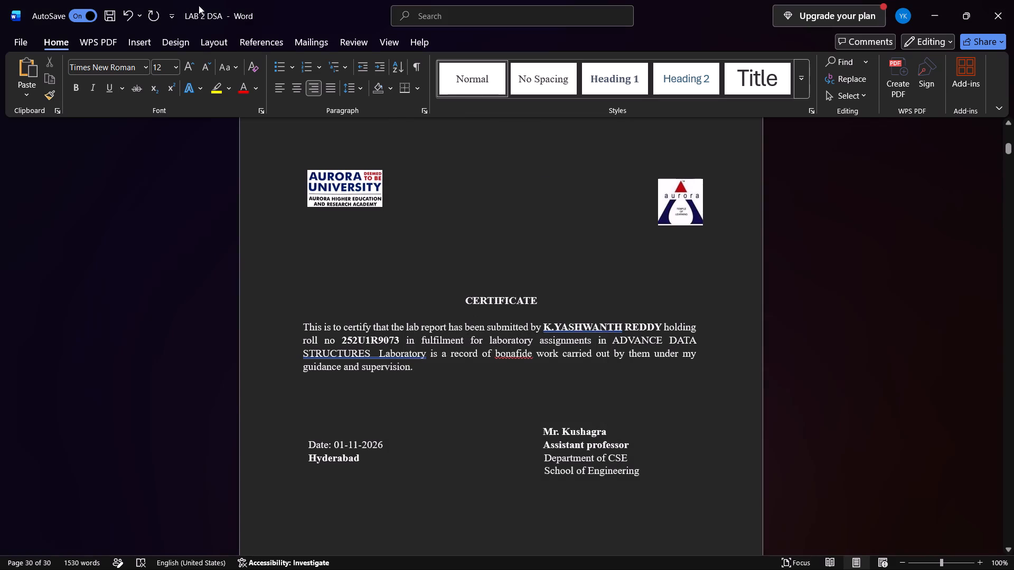
# Move the LAB 2 DSA document to the ADV DSA folder inside Yash > 2 TERM2 on the personal OneDrive.
pyautogui.click(251, 11)
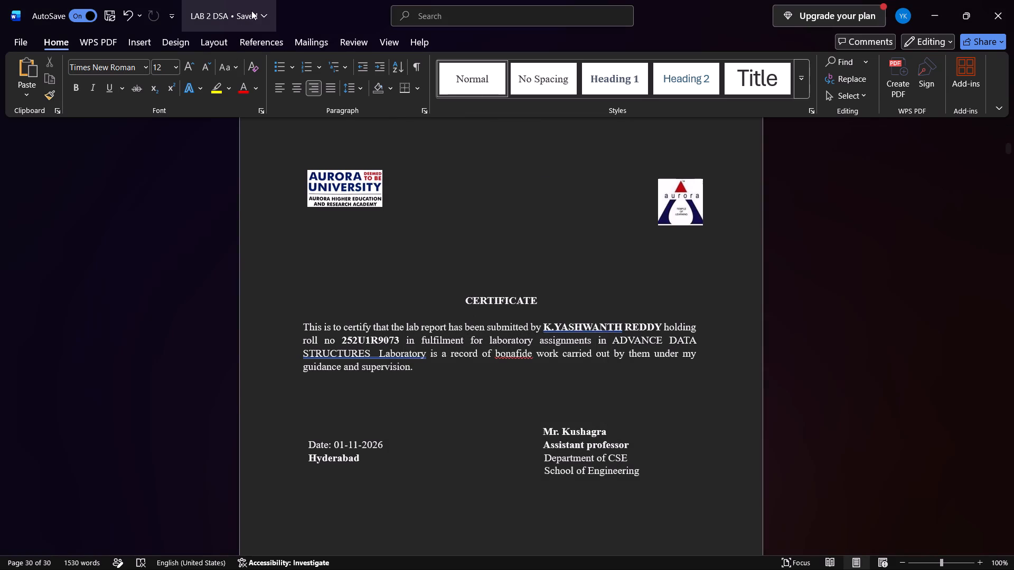
pyautogui.click(190, 126)
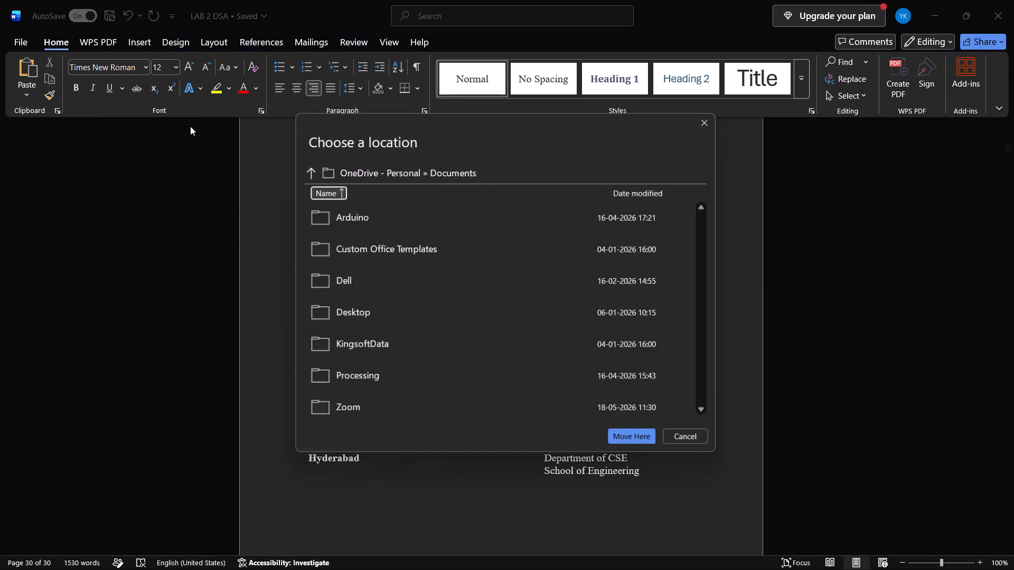
pyautogui.click(304, 168)
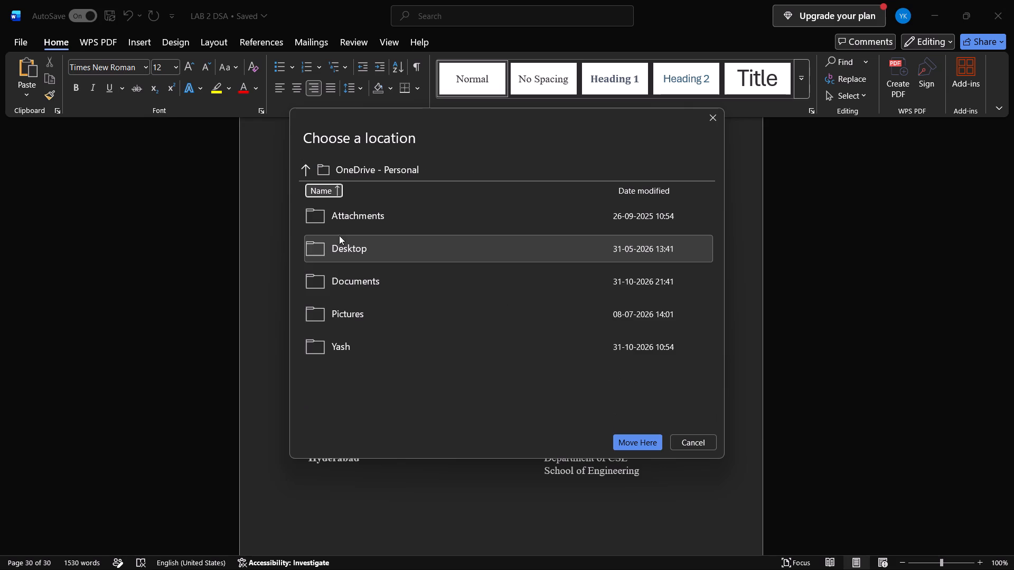
pyautogui.doubleClick(360, 360)
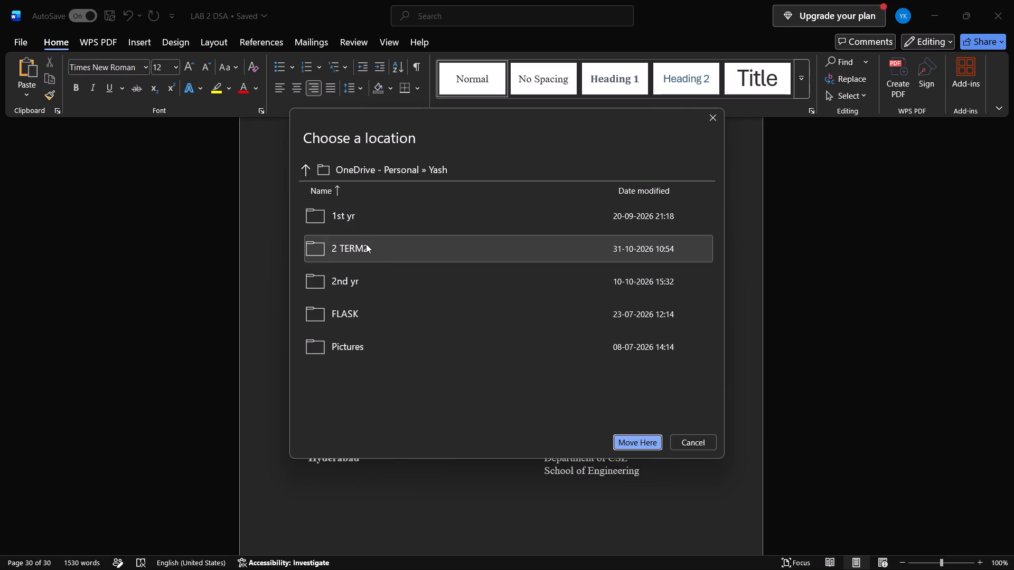
pyautogui.doubleClick(365, 244)
pyautogui.doubleClick(353, 213)
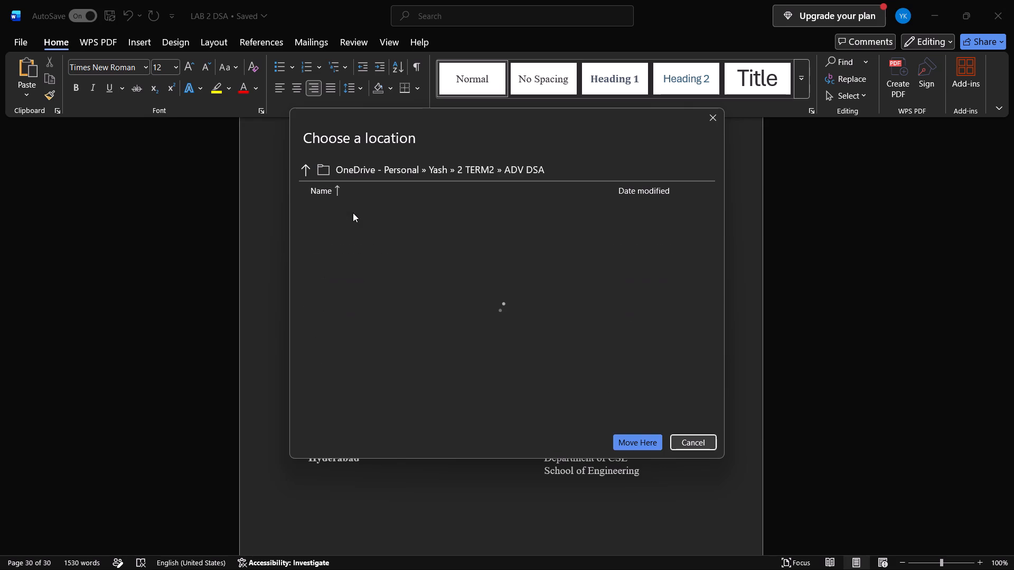
pyautogui.click(630, 443)
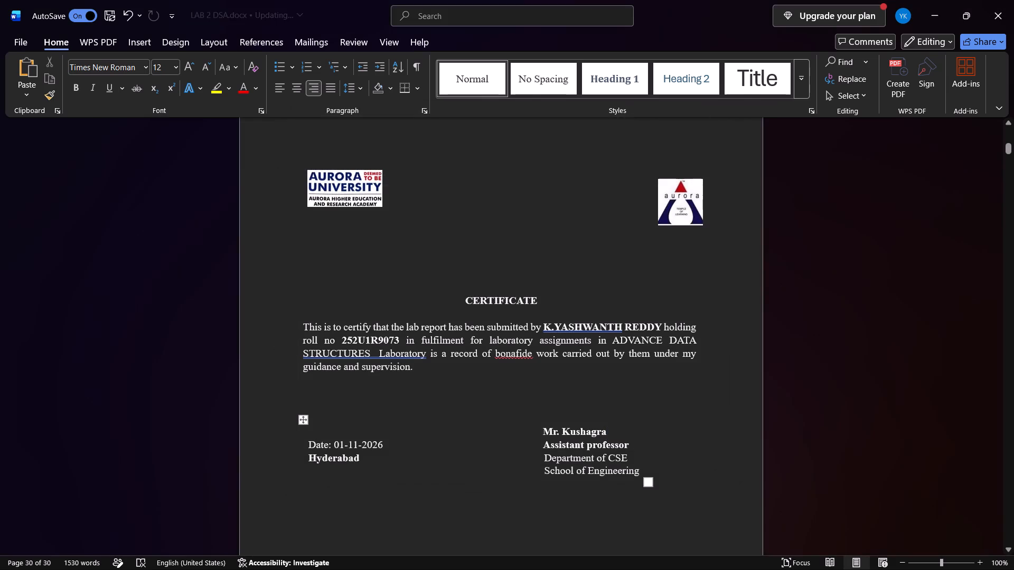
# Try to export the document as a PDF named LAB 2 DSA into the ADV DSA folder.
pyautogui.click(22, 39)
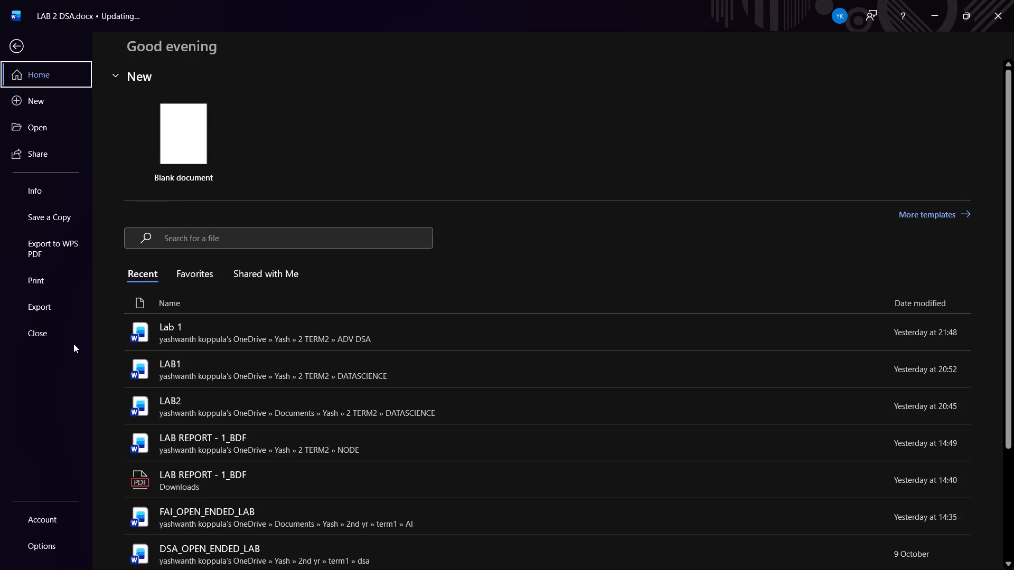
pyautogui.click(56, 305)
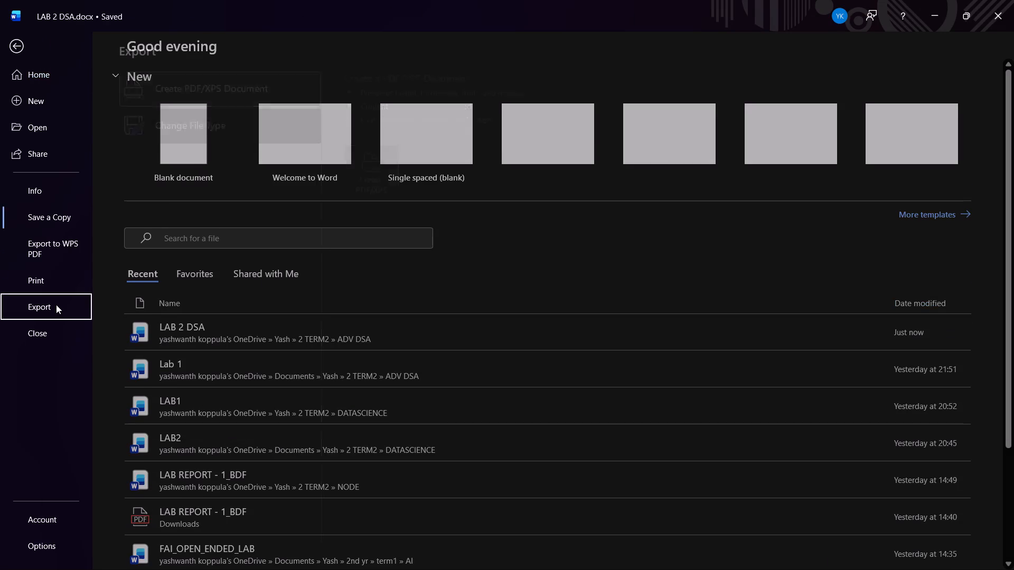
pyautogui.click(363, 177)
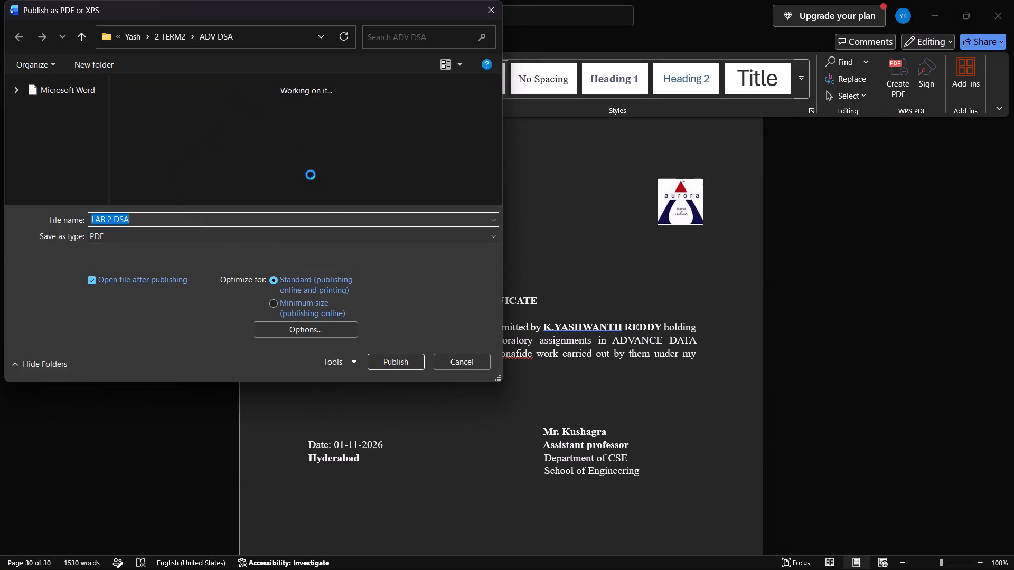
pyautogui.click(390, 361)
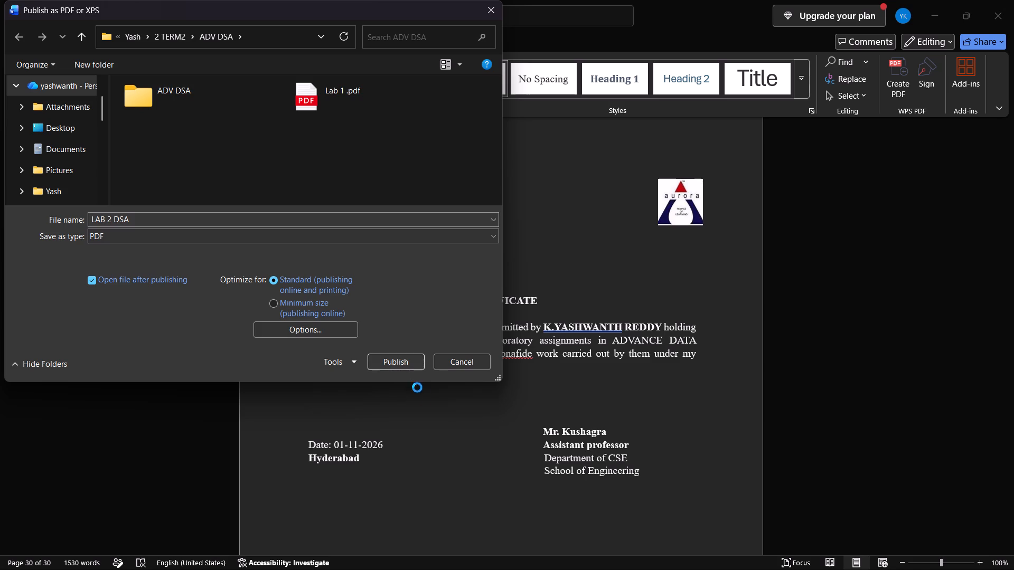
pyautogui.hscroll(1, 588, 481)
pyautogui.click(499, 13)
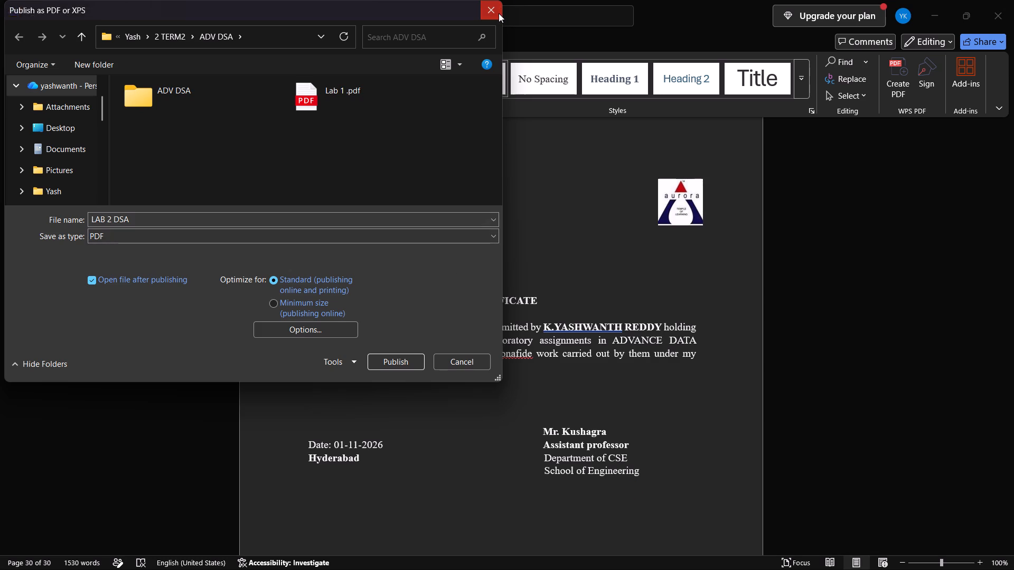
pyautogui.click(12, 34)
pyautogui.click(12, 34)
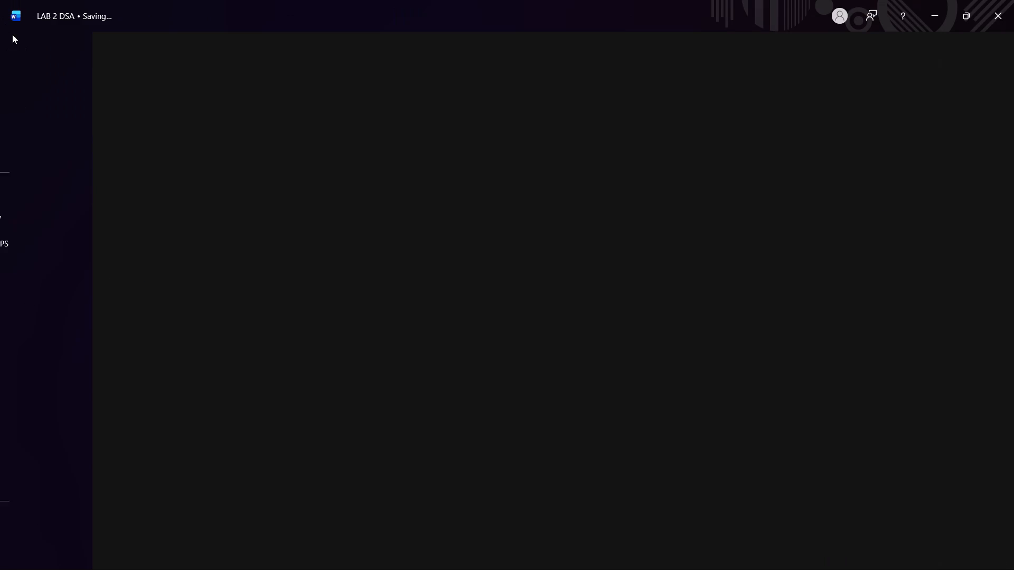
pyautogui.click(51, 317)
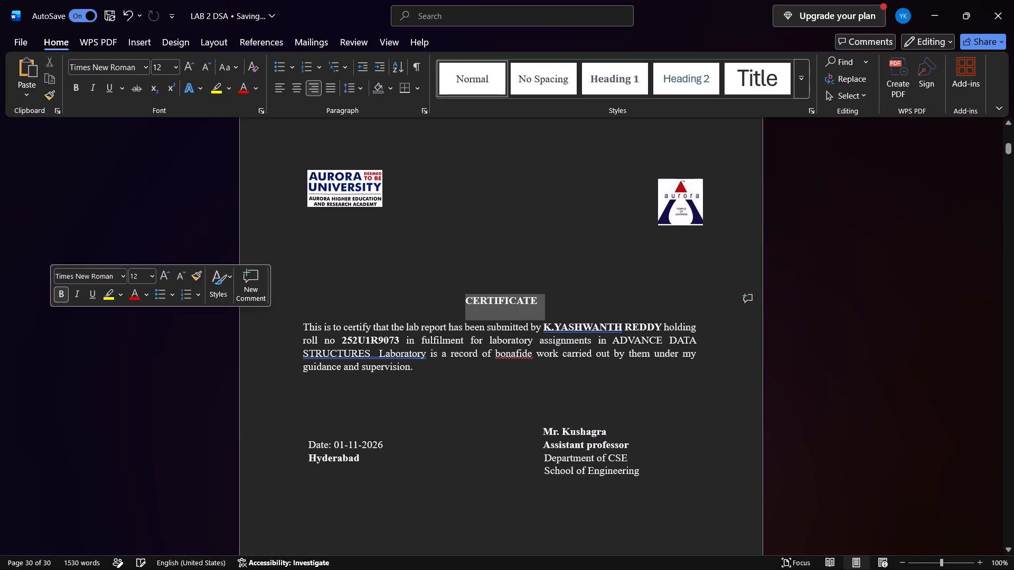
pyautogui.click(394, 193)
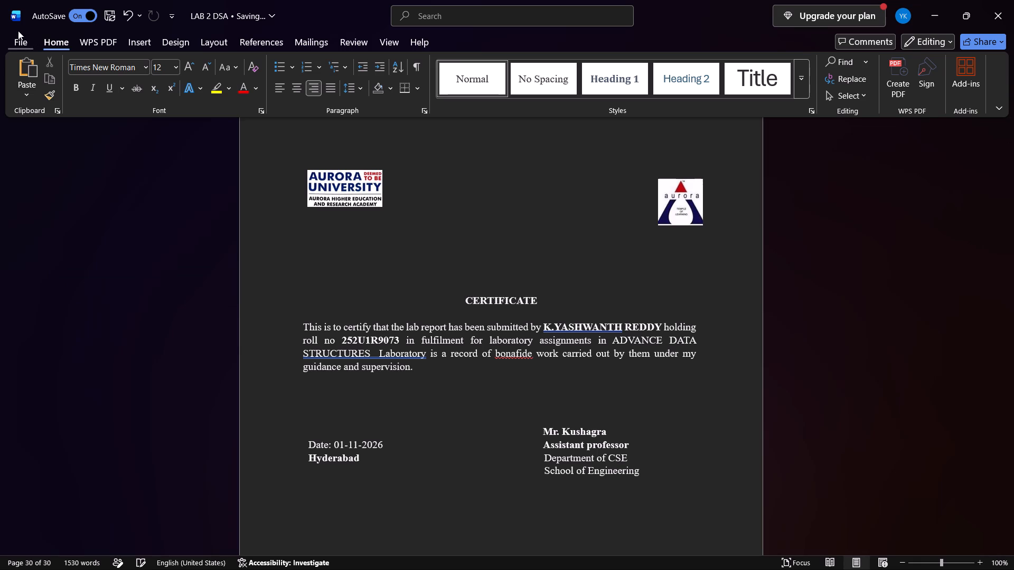
# Publish the document as a standard-quality PDF named LAB 2 DSA in the ADV DSA folder, set to open after publishing.
pyautogui.click(19, 39)
pyautogui.click(51, 300)
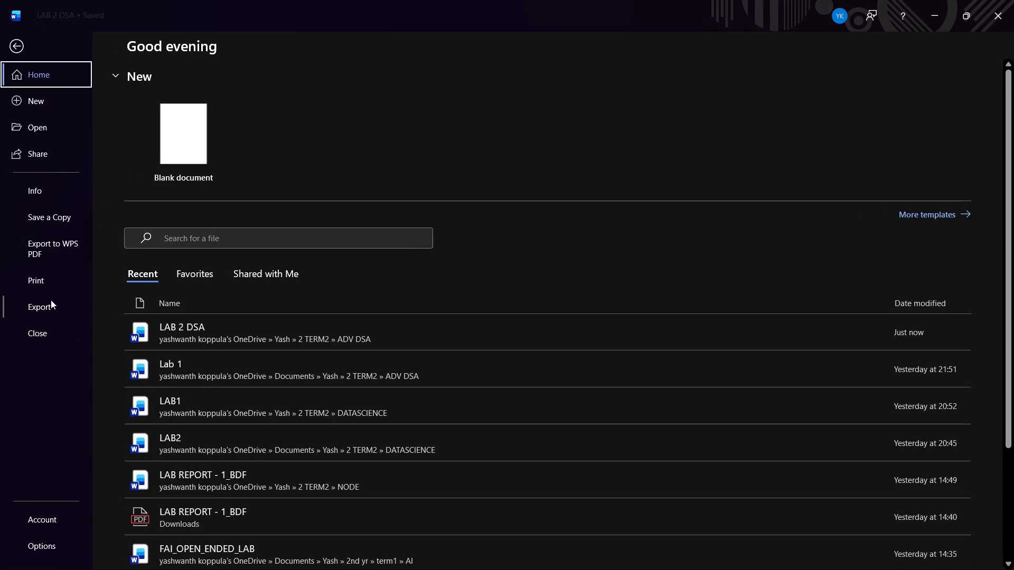
pyautogui.click(364, 169)
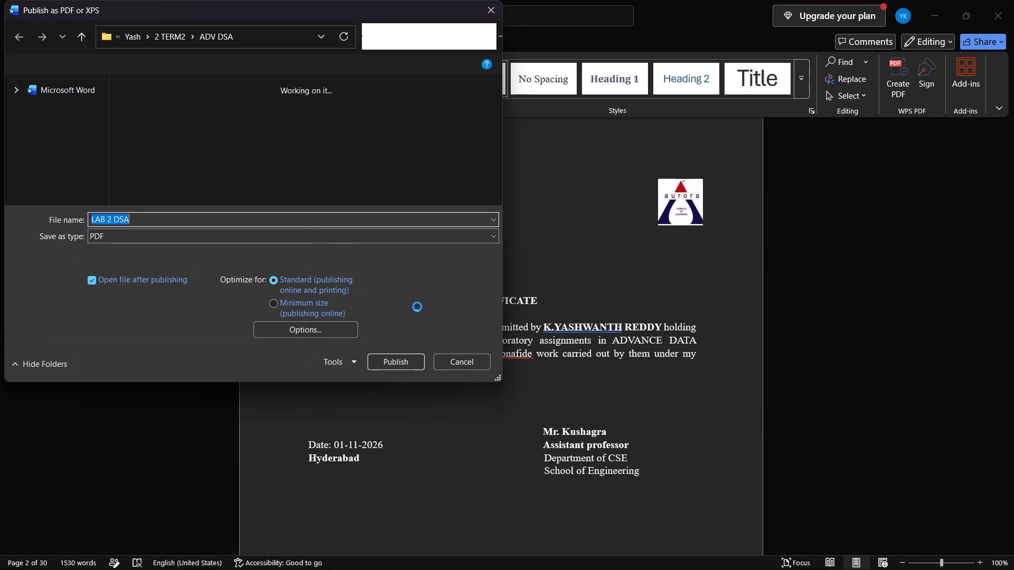
pyautogui.click(383, 358)
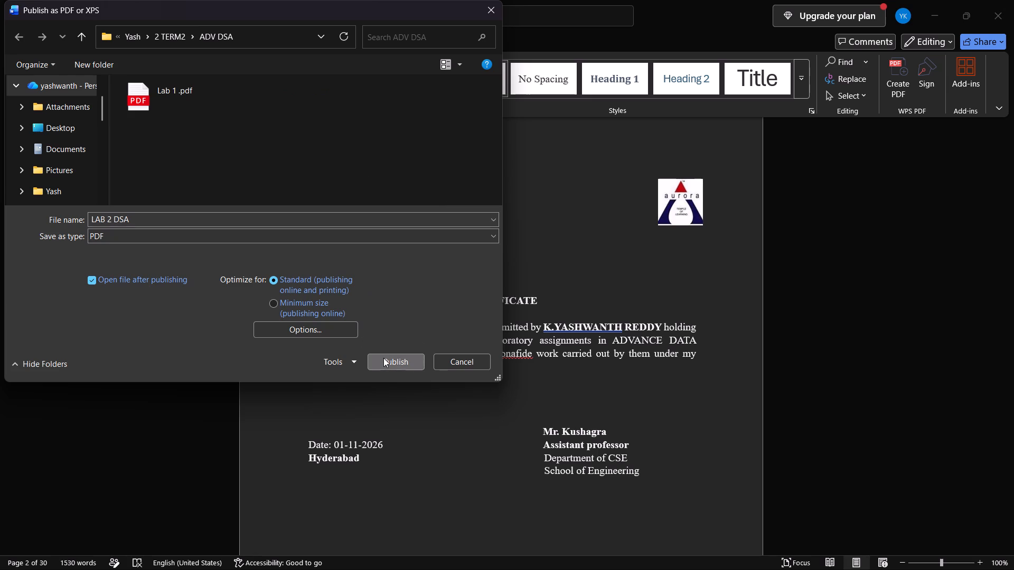
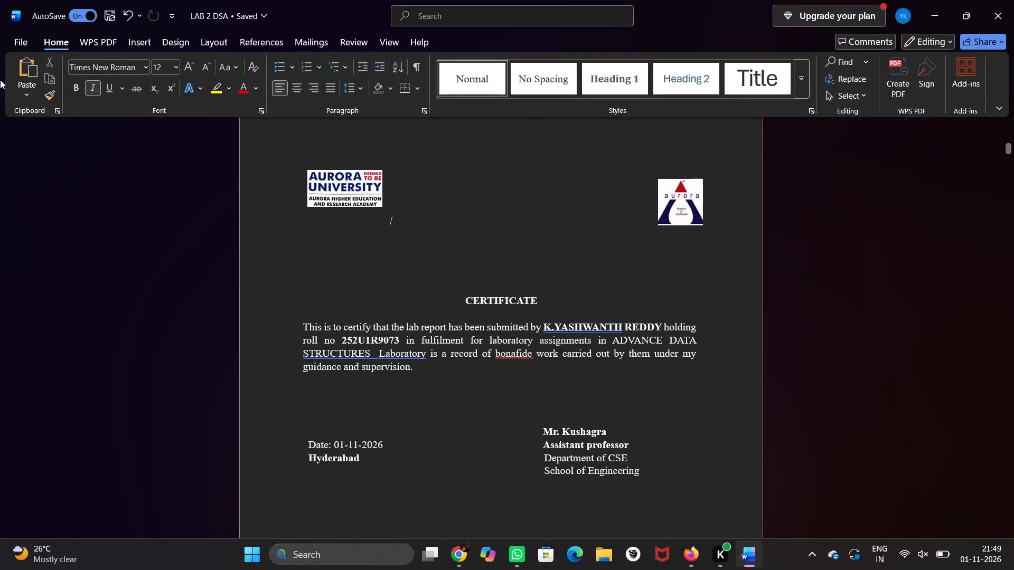
# Start another export of the LAB 2 DSA document as a PDF/XPS file.
pyautogui.click(13, 41)
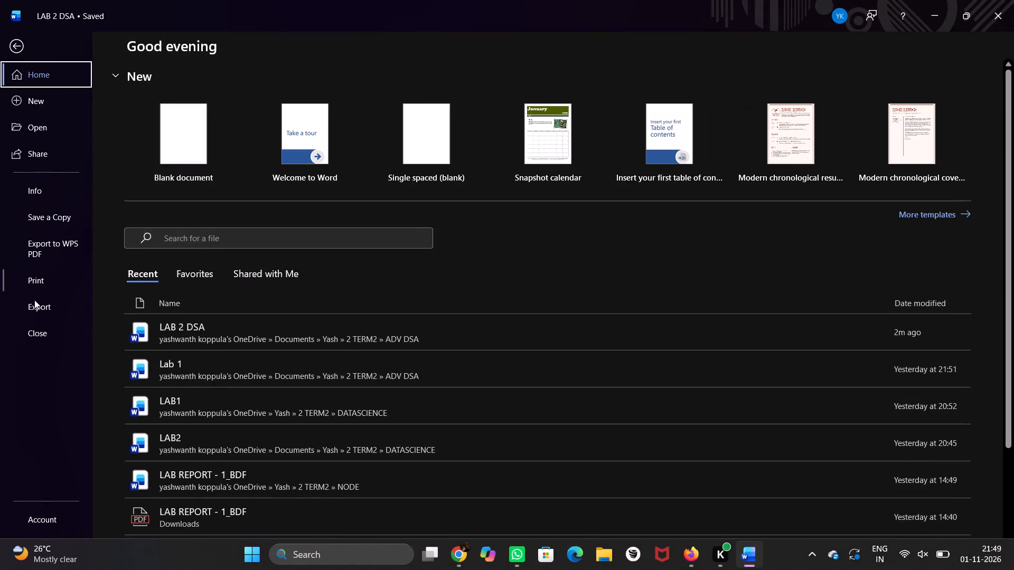
pyautogui.click(40, 309)
pyautogui.click(387, 165)
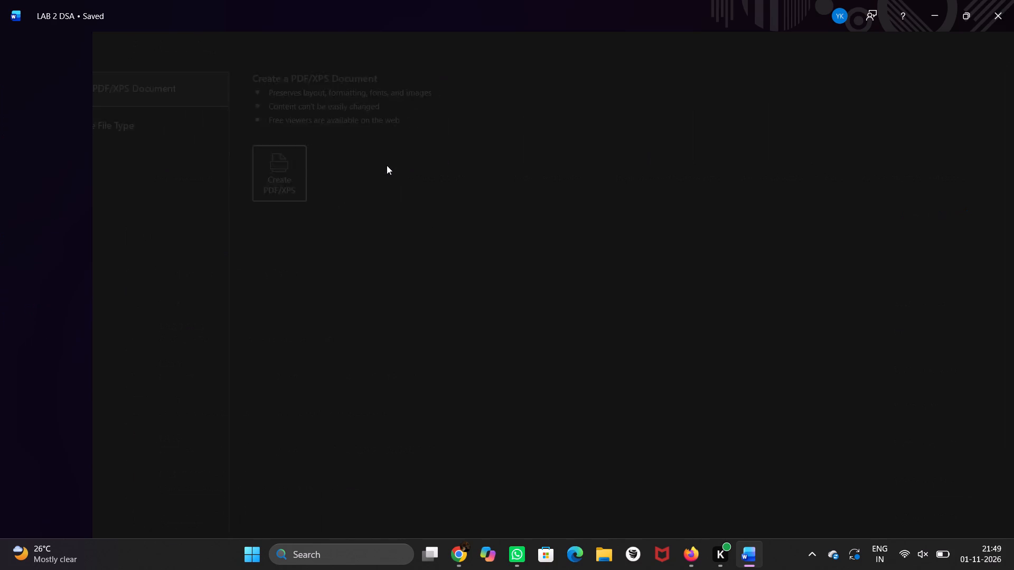
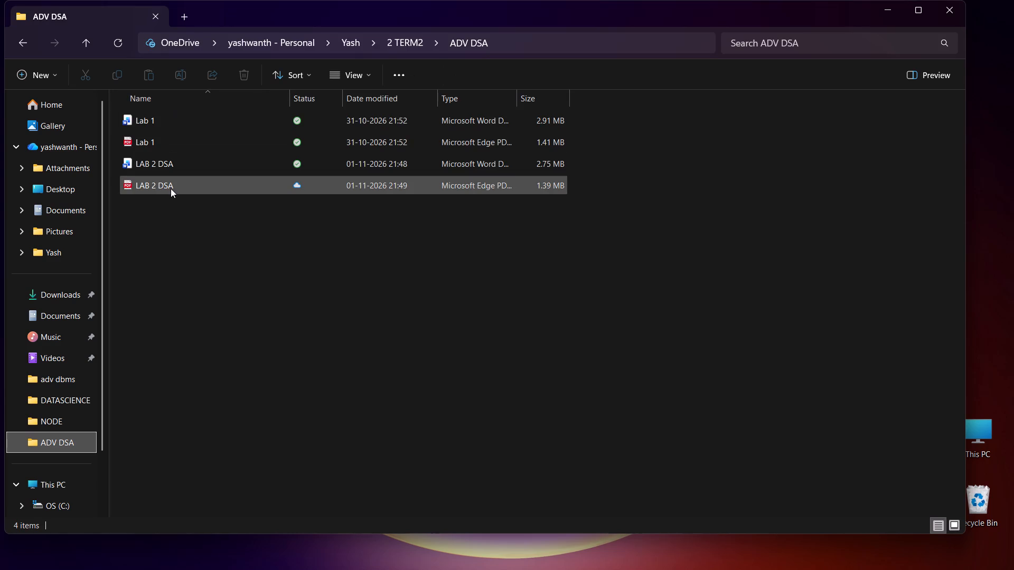
# Open the exported LAB 2 DSA PDF from the ADV DSA folder, review its cover, certificate and question screenshots, and close it.
pyautogui.doubleClick(171, 188)
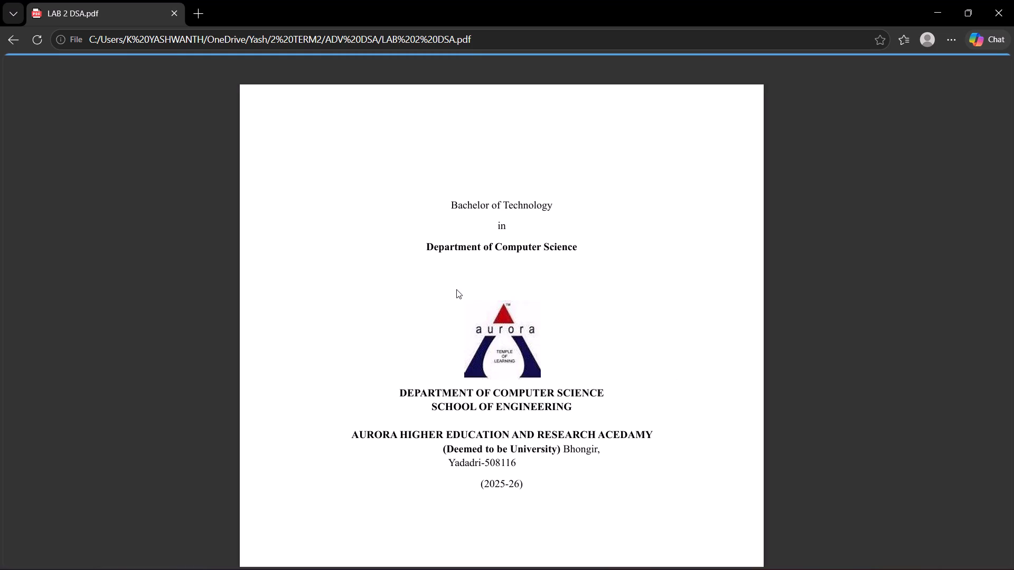
pyautogui.scroll(-2, 456, 289)
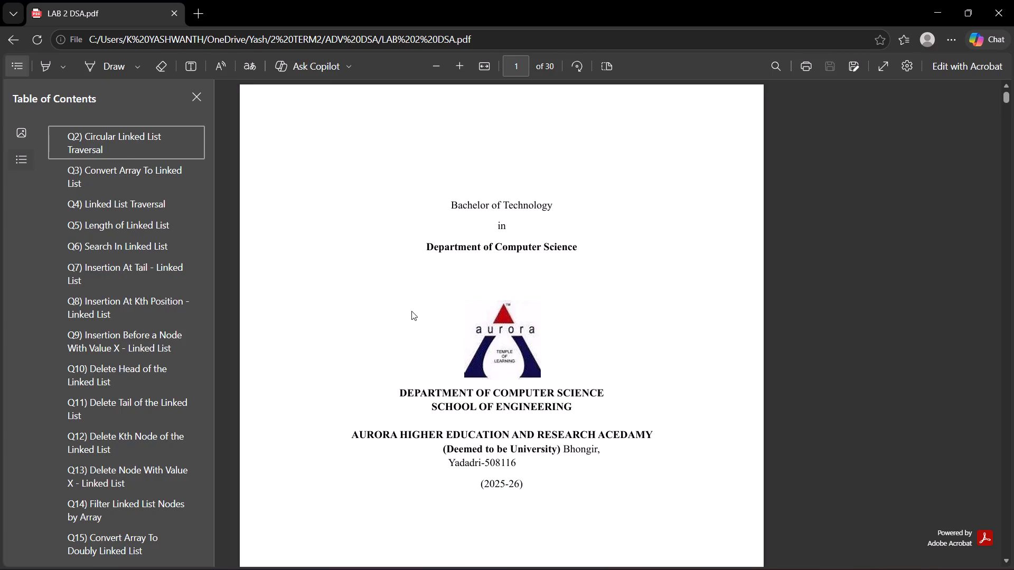
pyautogui.scroll(-7, 411, 311)
pyautogui.scroll(-3, 478, 309)
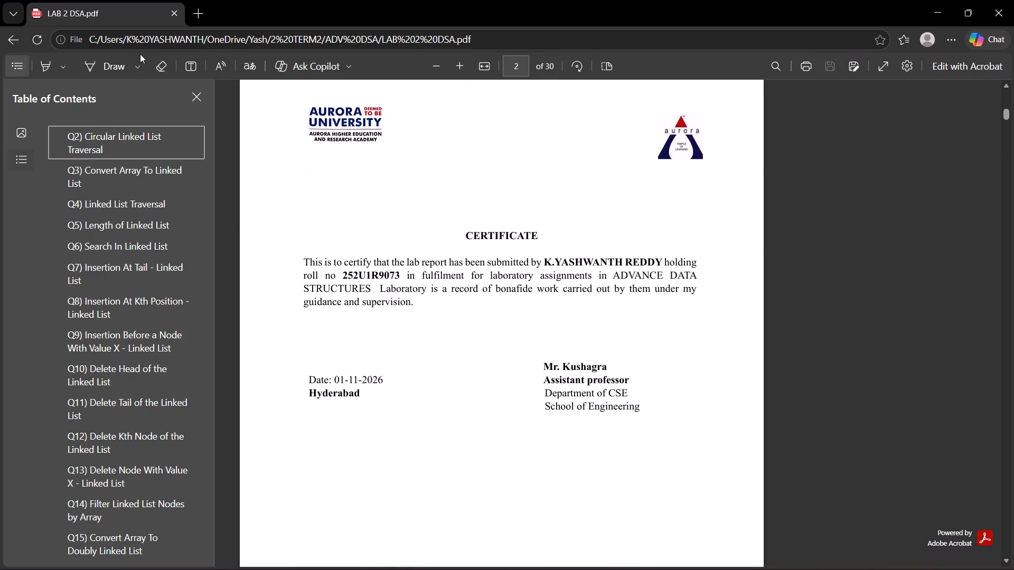
pyautogui.click(192, 97)
pyautogui.scroll(-2, 503, 323)
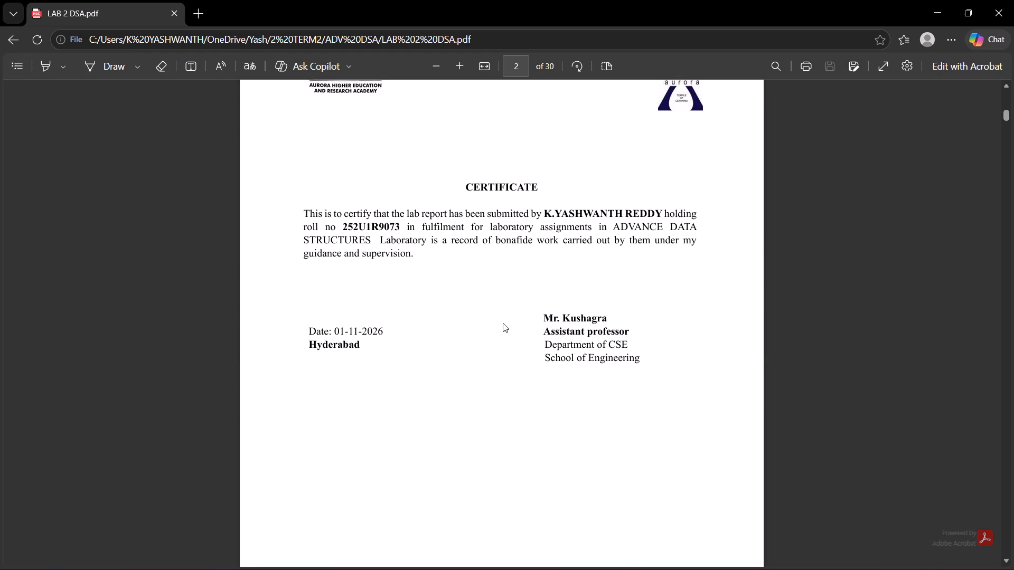
pyautogui.scroll(-9, 503, 323)
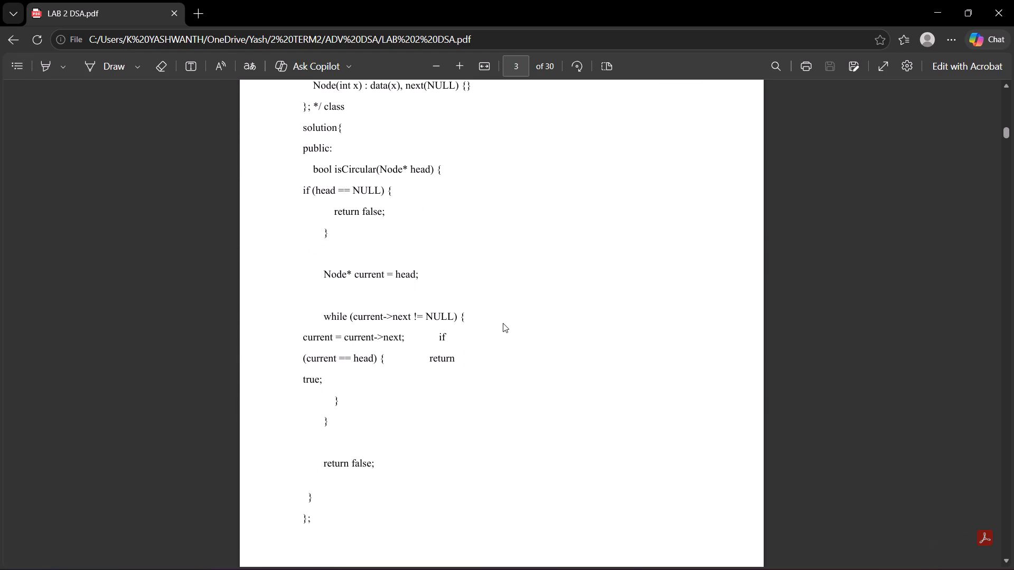
pyautogui.scroll(5, 503, 323)
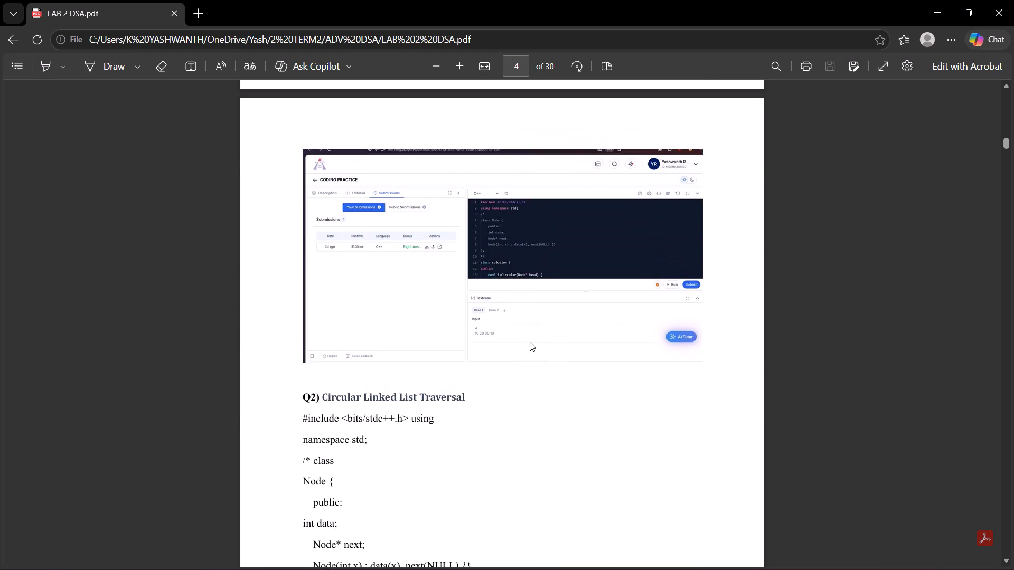
pyautogui.scroll(-9, 530, 342)
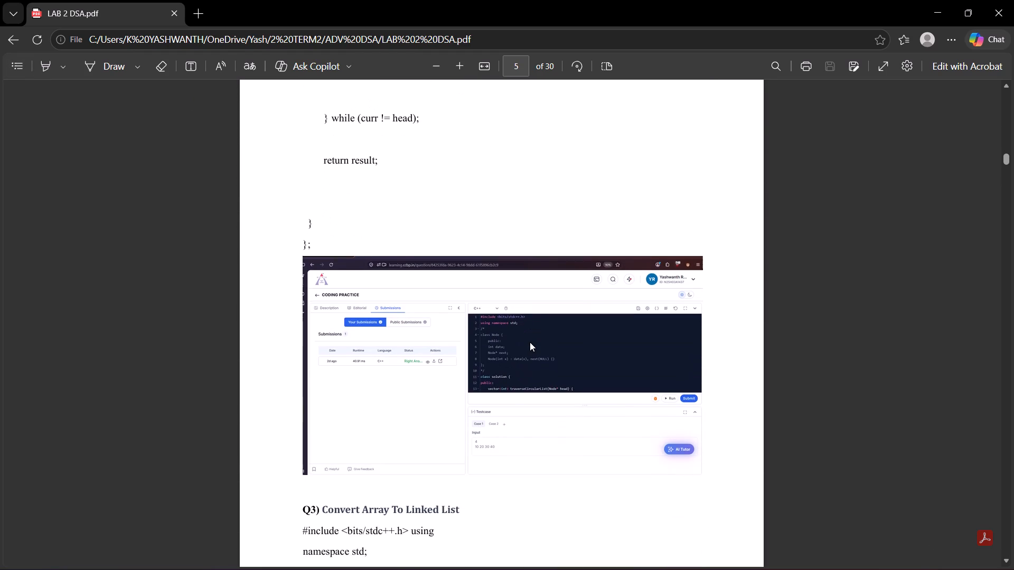
pyautogui.scroll(-1, 530, 342)
pyautogui.scroll(17, 503, 188)
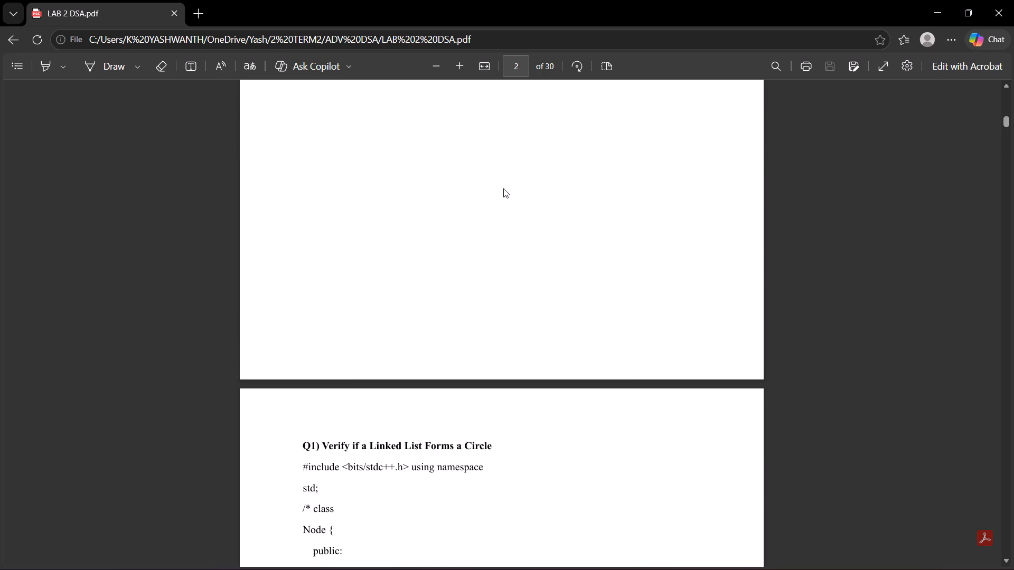
pyautogui.scroll(11, 503, 188)
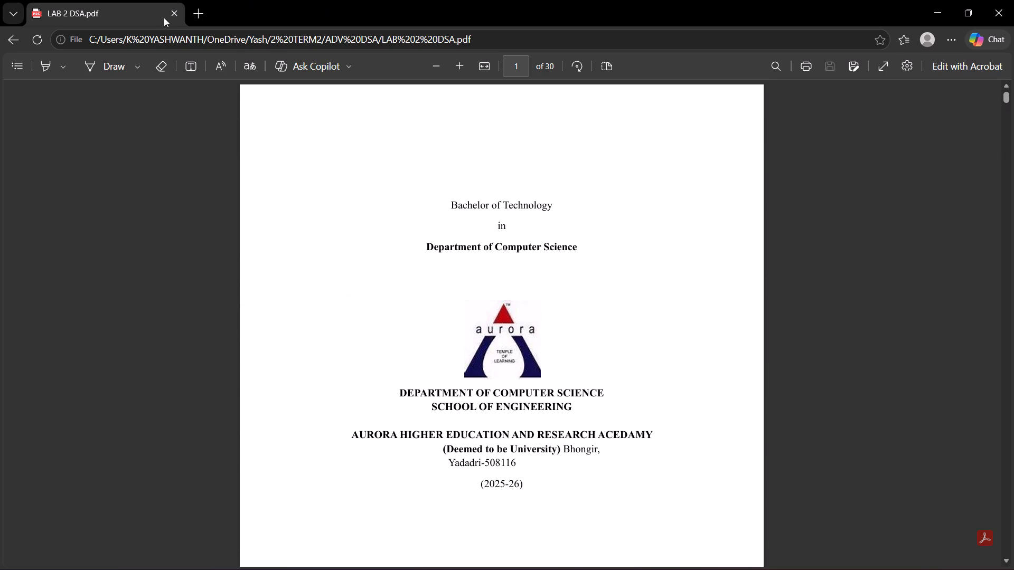
pyautogui.click(173, 17)
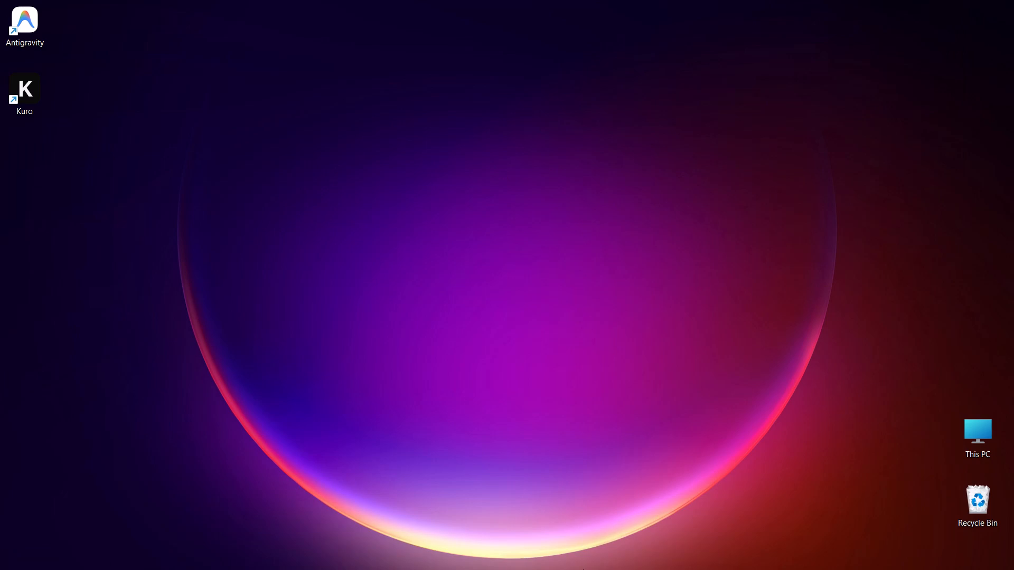
# Switch to Firefox, open the Aurora University portal in a new tab, and show the Advanced Data Structures assessments.
pyautogui.click(714, 558)
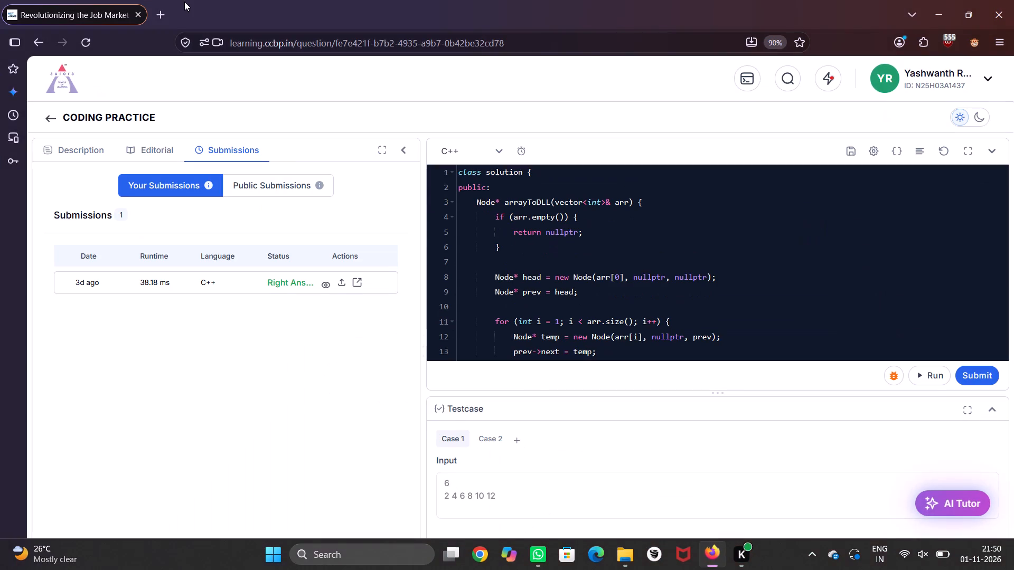
pyautogui.click(163, 12)
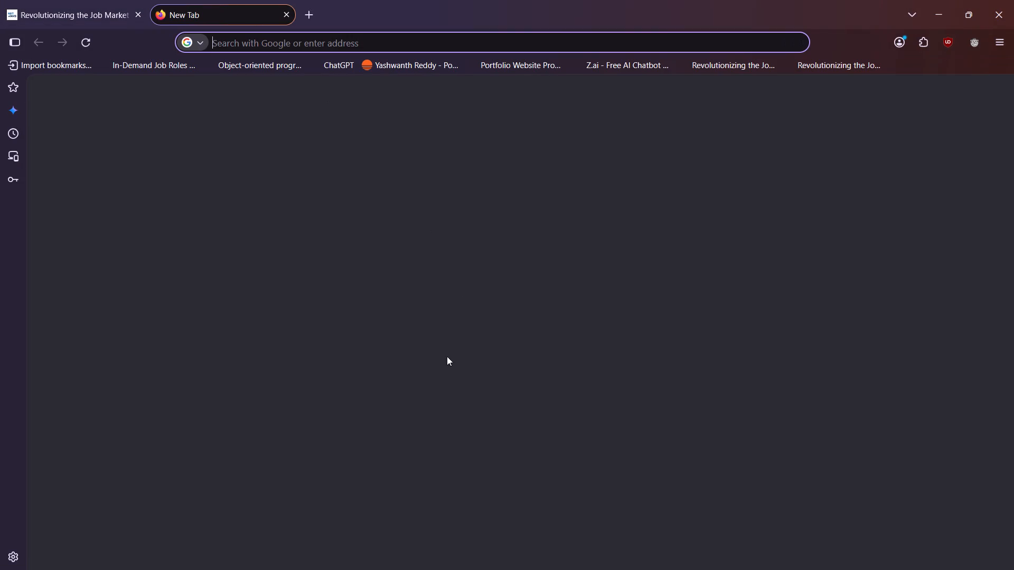
pyautogui.click(418, 260)
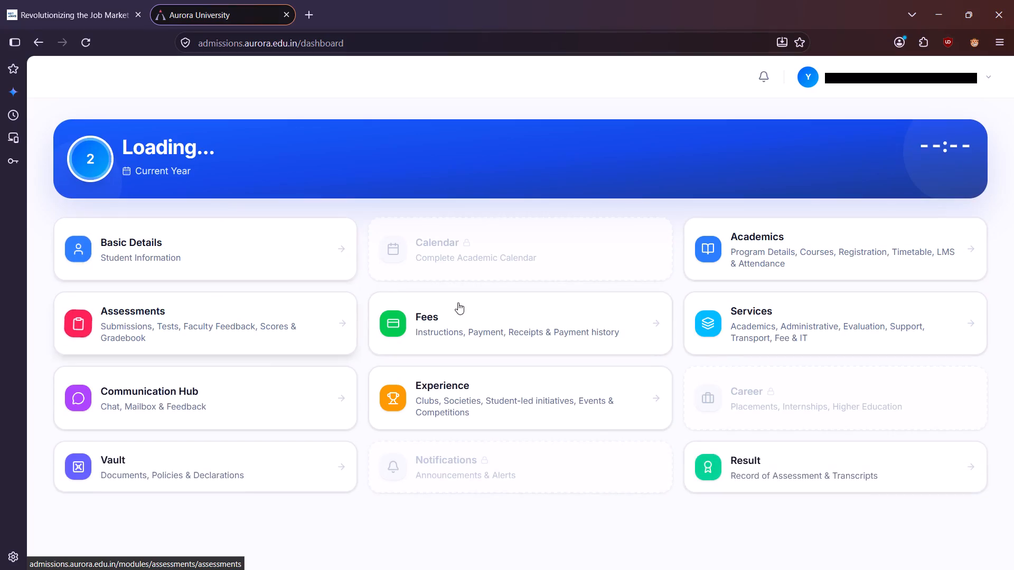
pyautogui.click(245, 314)
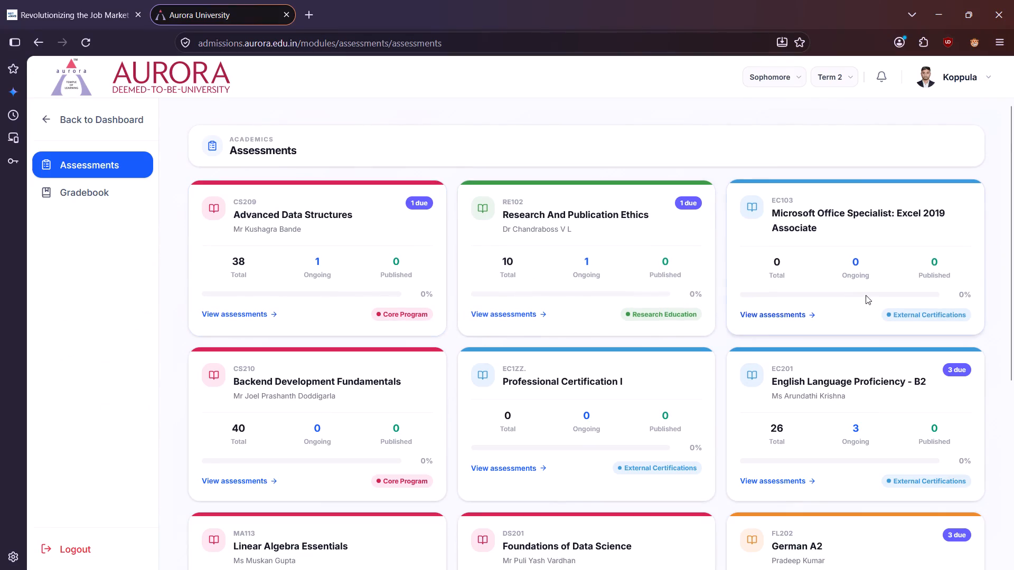
pyautogui.click(339, 268)
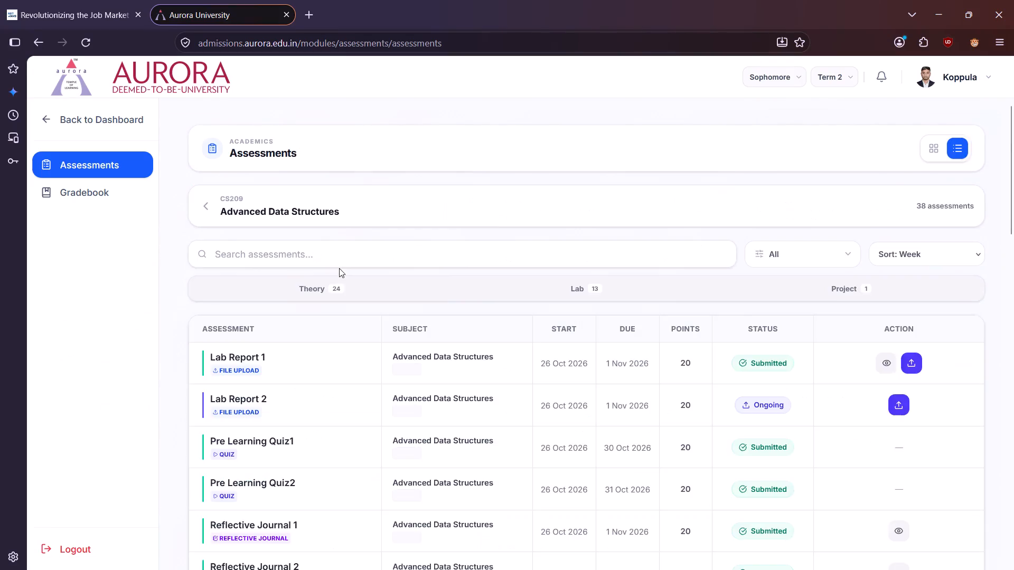
# Upload the LAB 2 DSA PDF from the ADV DSA folder as the submission for Lab Report 2.
pyautogui.click(900, 404)
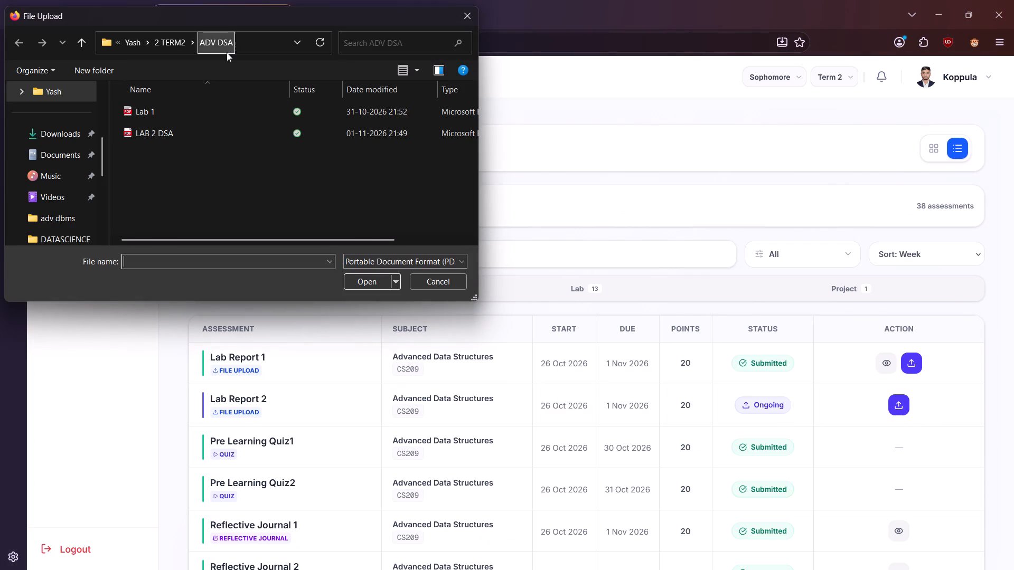
pyautogui.doubleClick(173, 132)
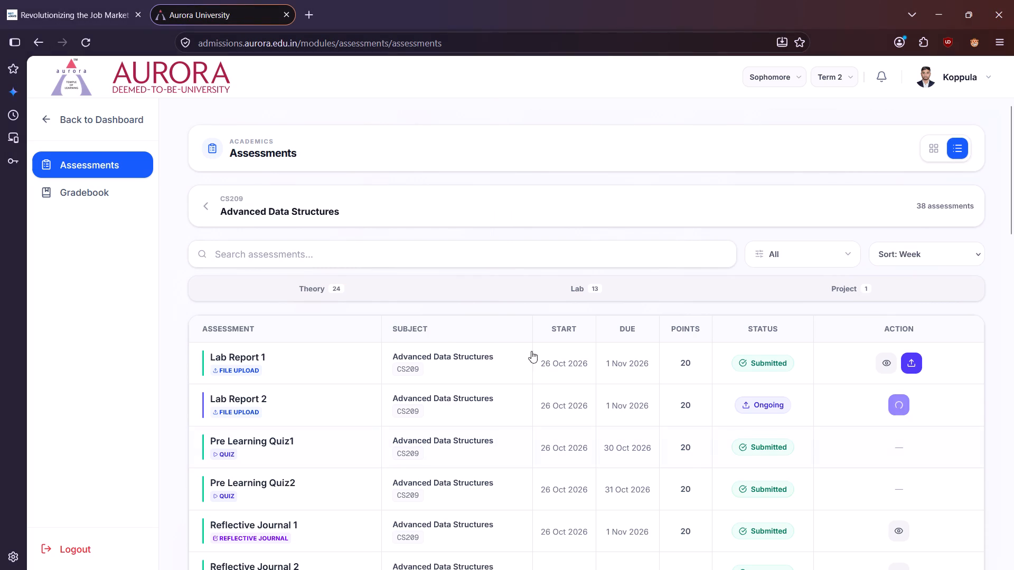
# Return to the subject list and examine the subject cards for ongoing and due assessments.
pyautogui.click(206, 204)
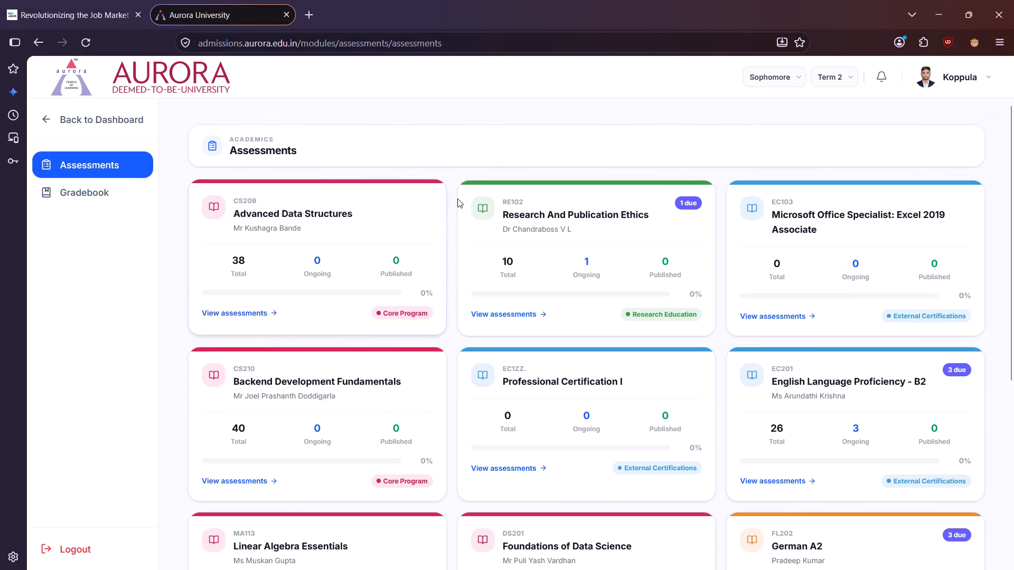
pyautogui.scroll(-7, 465, 233)
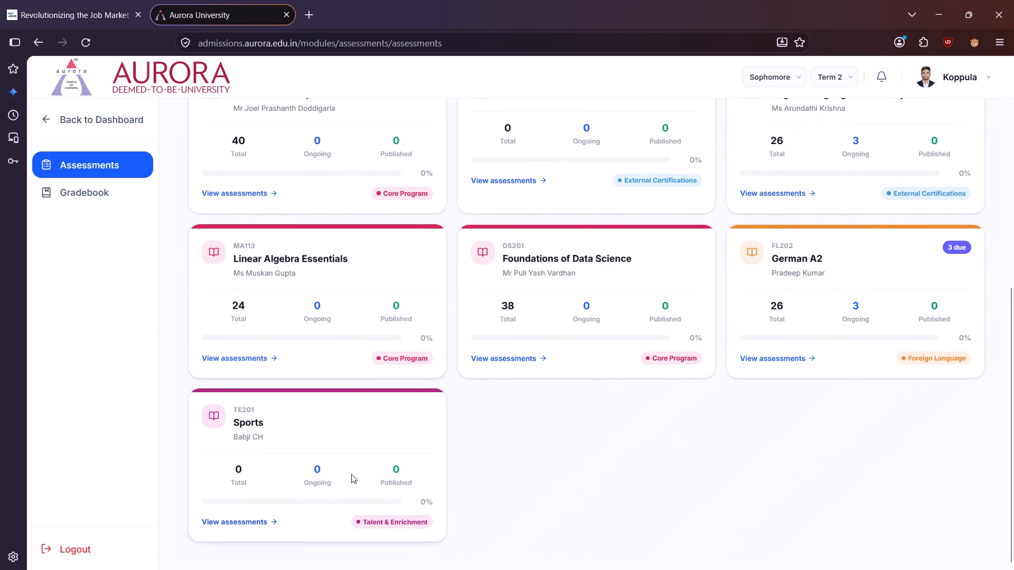
pyautogui.scroll(1, 938, 307)
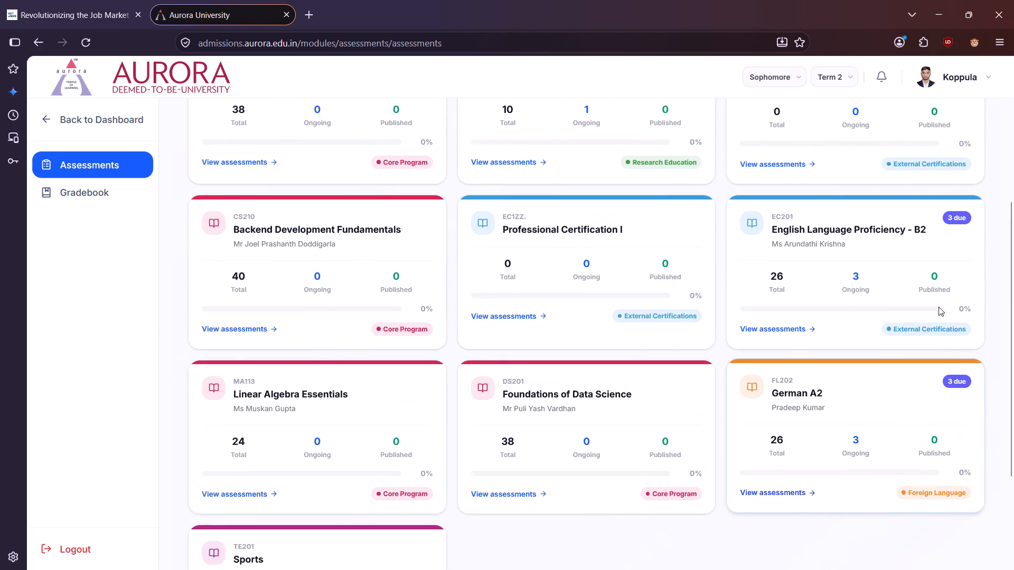
# Open the Attendance page in the portal's Academics module, examine the attendance of each subject, and return to the dashboard.
pyautogui.scroll(1, 938, 307)
pyautogui.scroll(3, 422, 263)
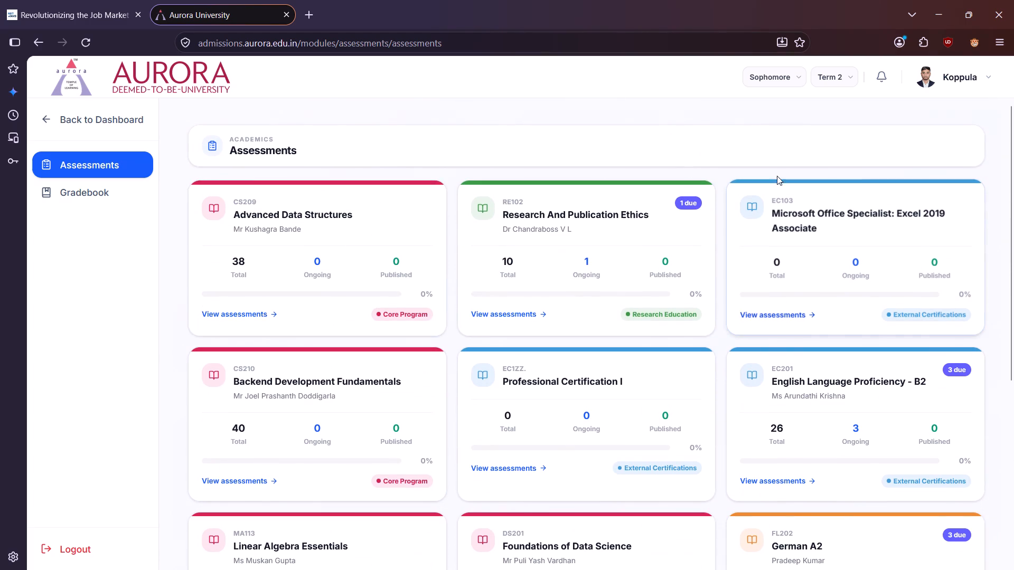
pyautogui.click(109, 126)
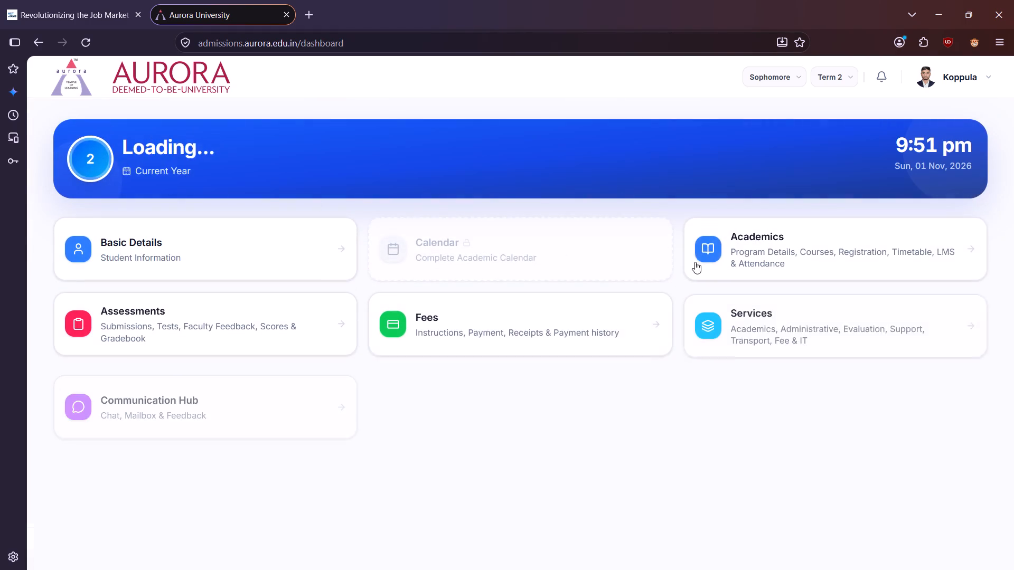
pyautogui.click(809, 275)
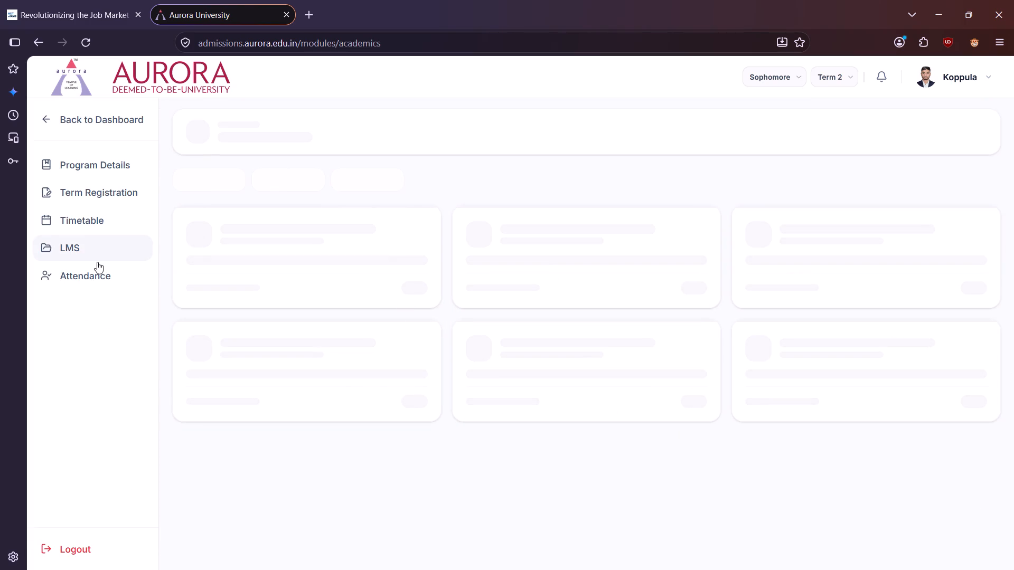
pyautogui.click(97, 271)
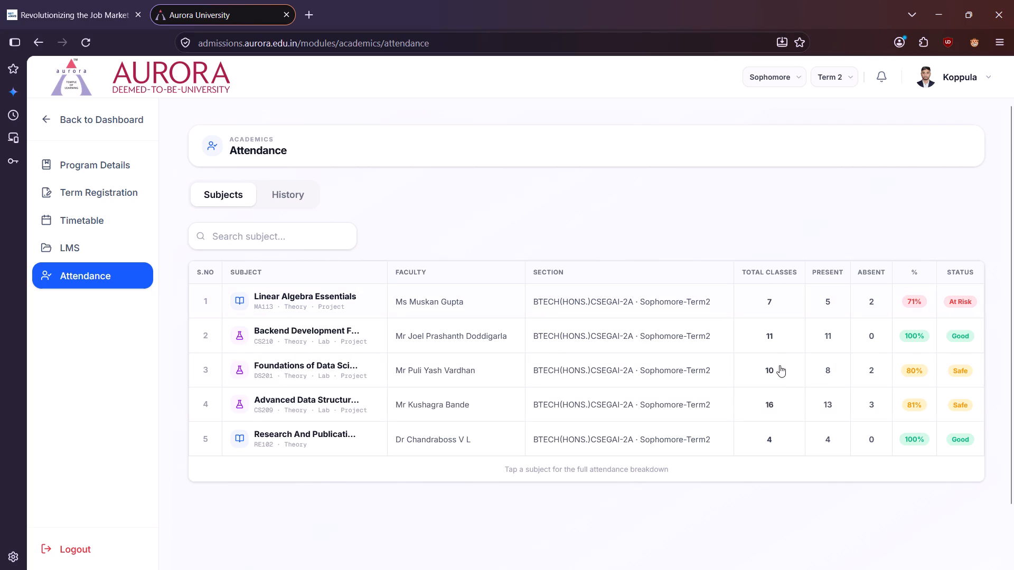
pyautogui.click(71, 125)
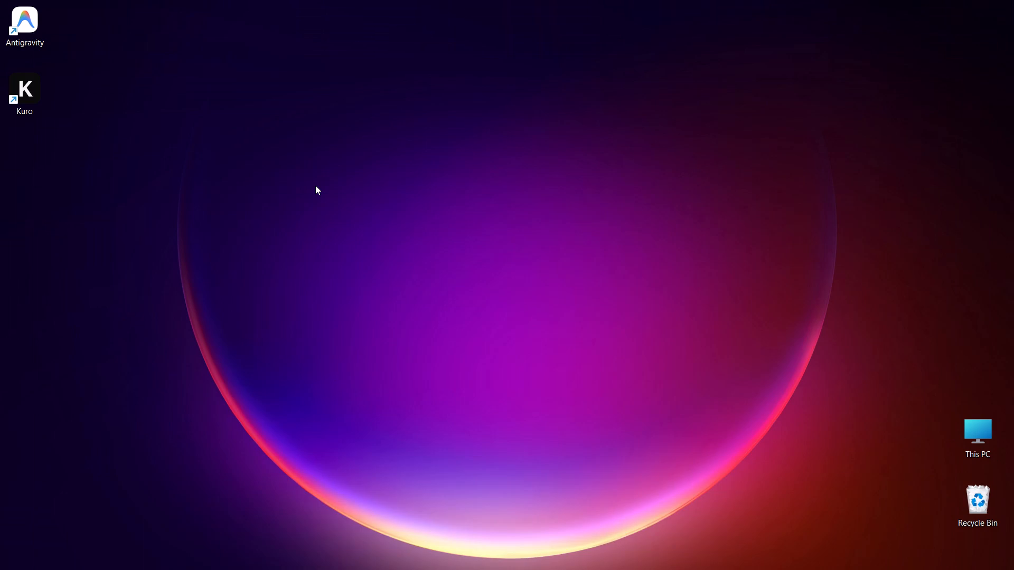
# Switch to the Windows desktop and refresh it.
pyautogui.moveTo(315, 185); pyautogui.dragTo(314, 189)
pyautogui.rightClick(383, 251)
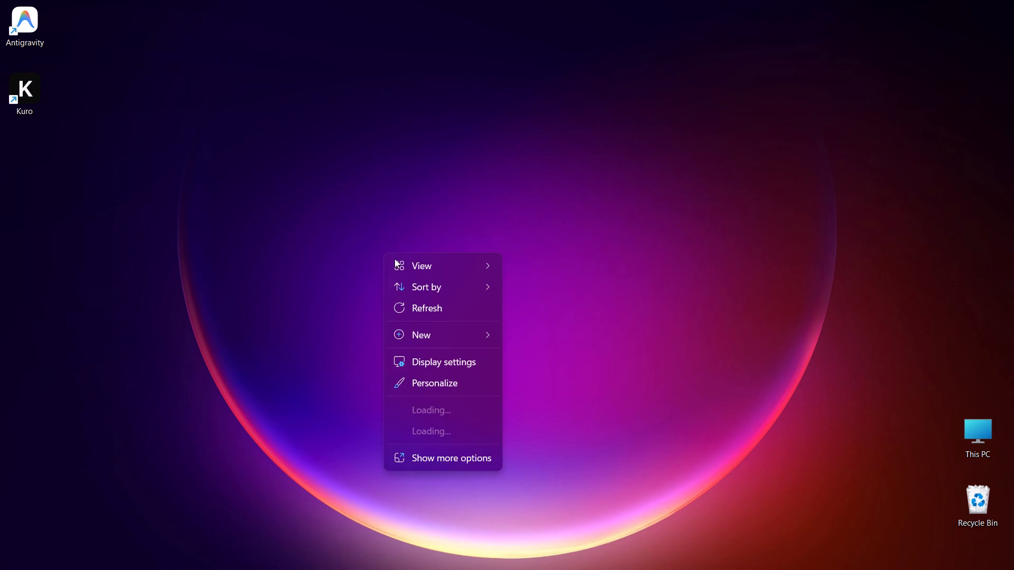
pyautogui.click(448, 310)
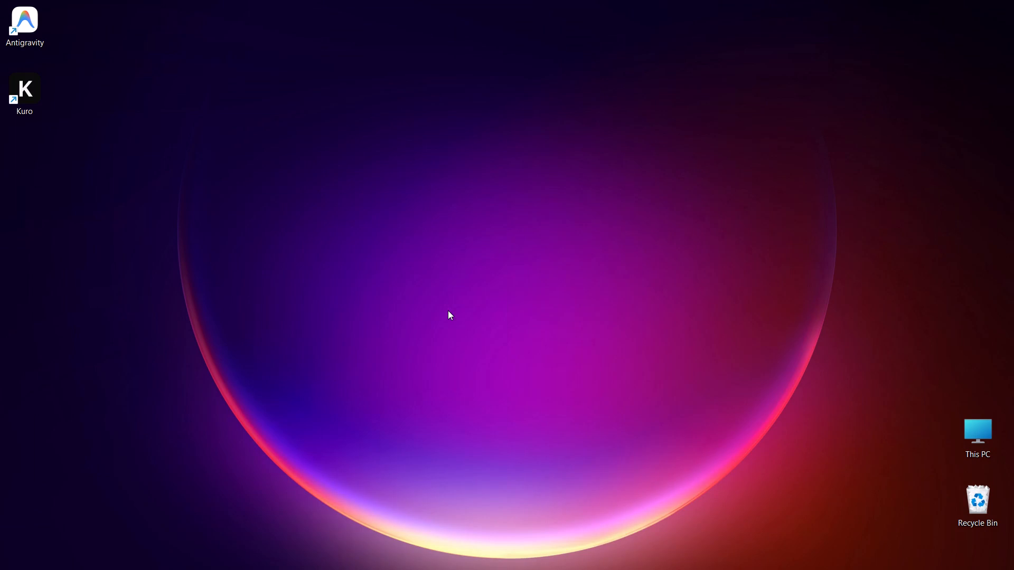